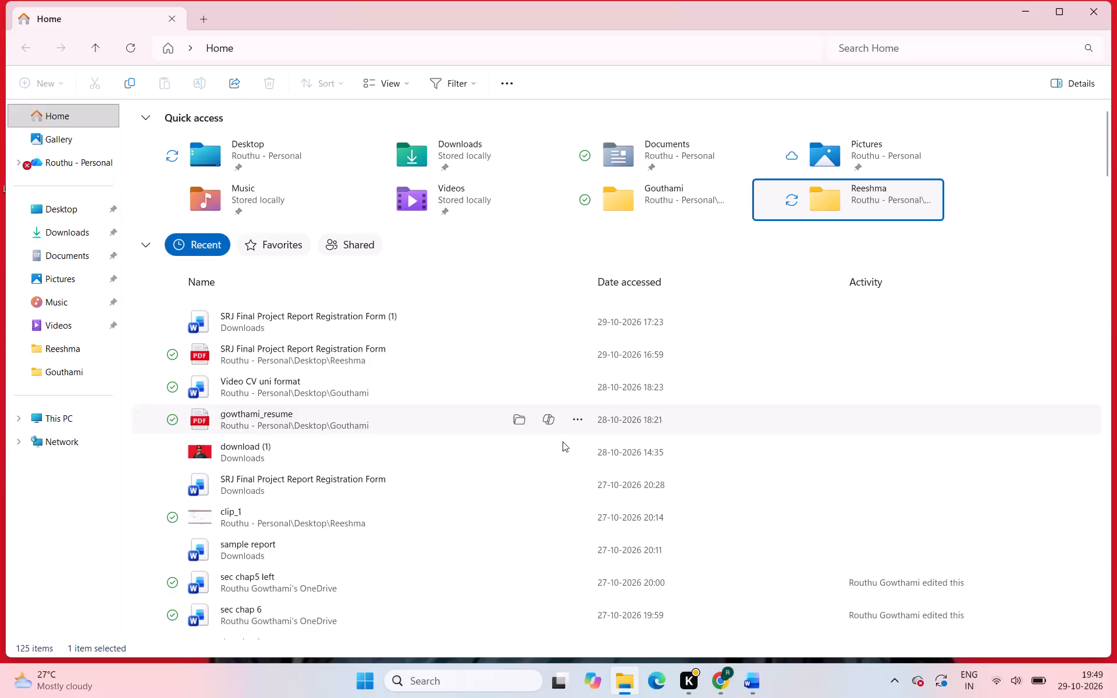
Open the Word document "SRJ Final Project Report Registration Form (1)" from the recent files.
double_click(635, 323)
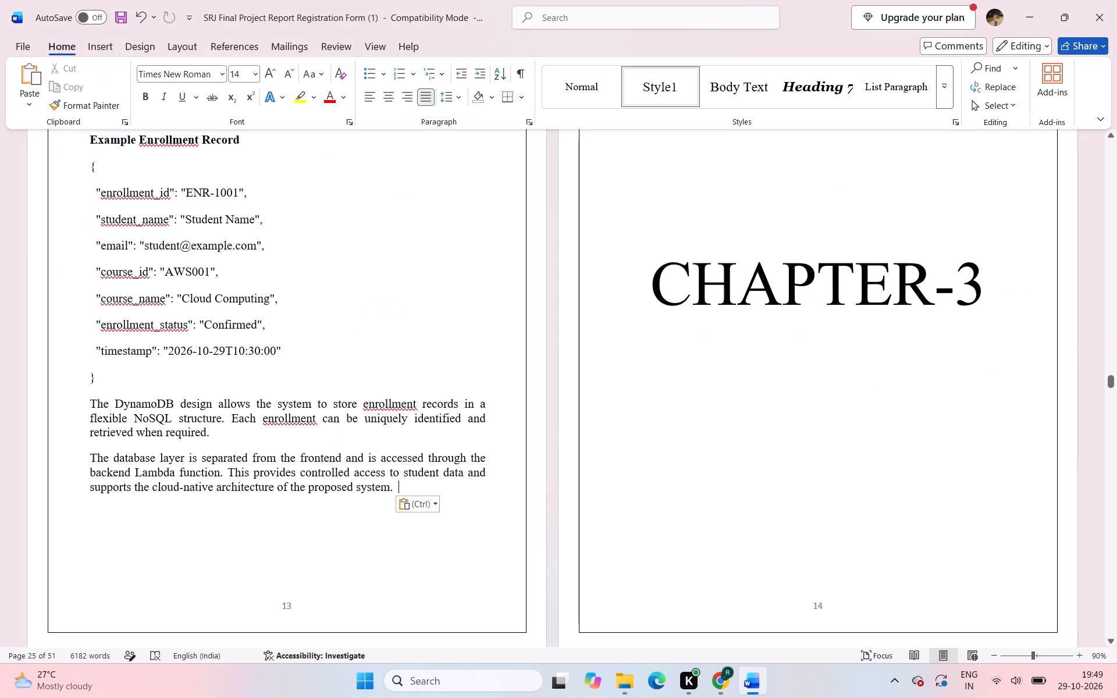
Delete the blank line above the "Example Enrollment Record" heading and realign the heading close to the body text margin.
scroll(435, 326, up, 2)
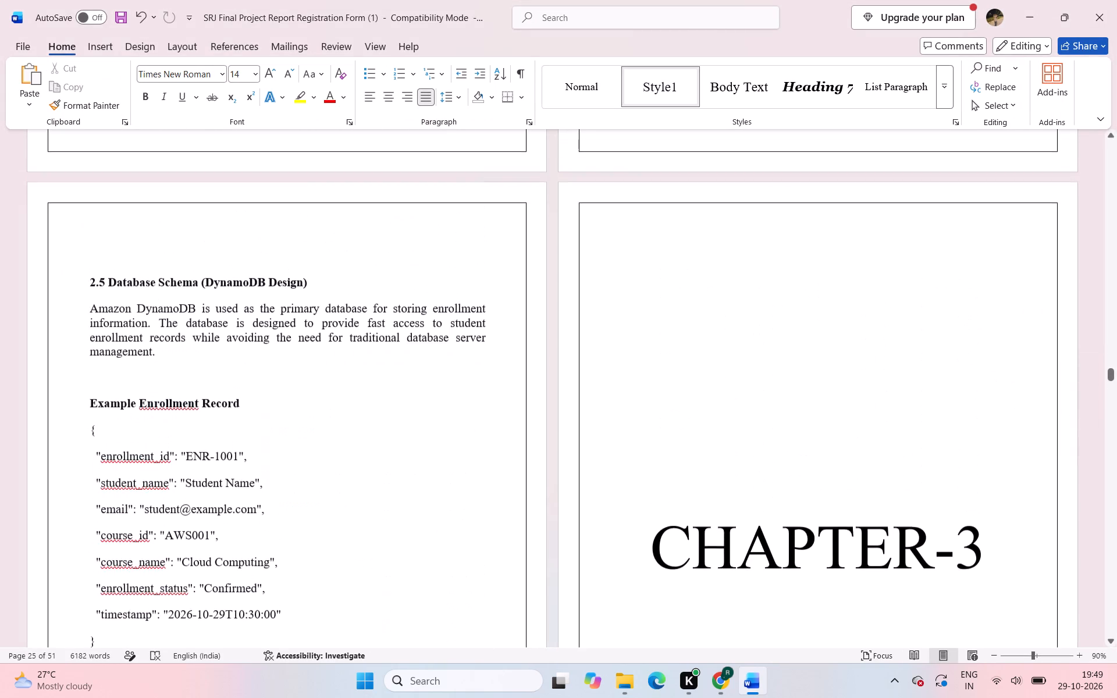
click(157, 387)
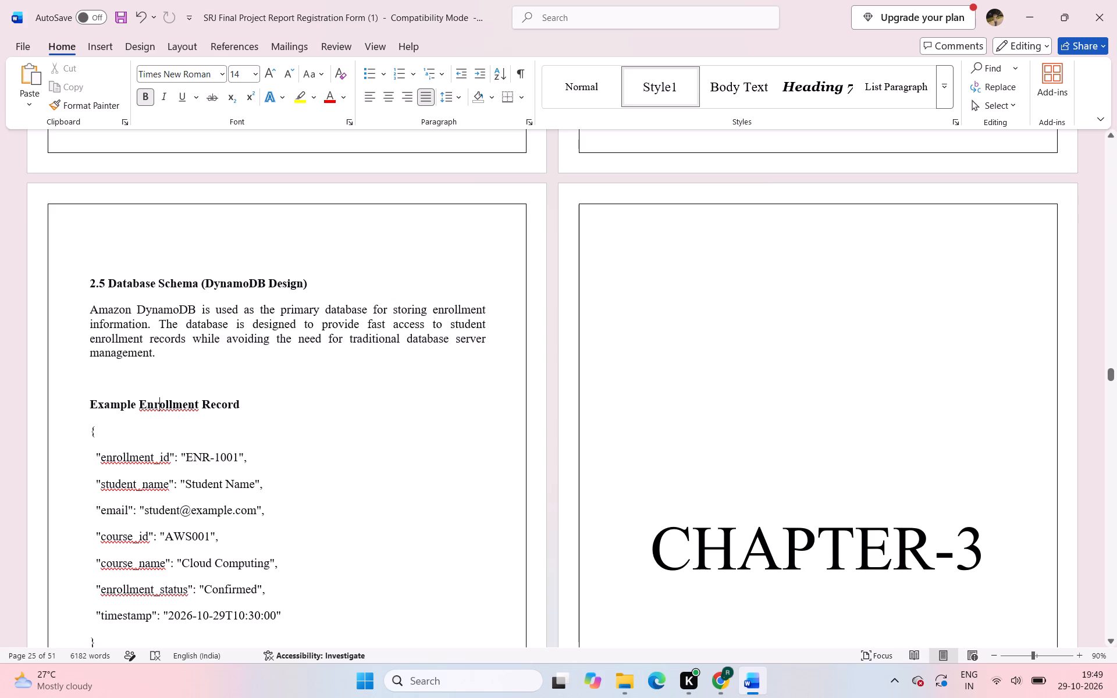
click(92, 407)
key(BackSpace)
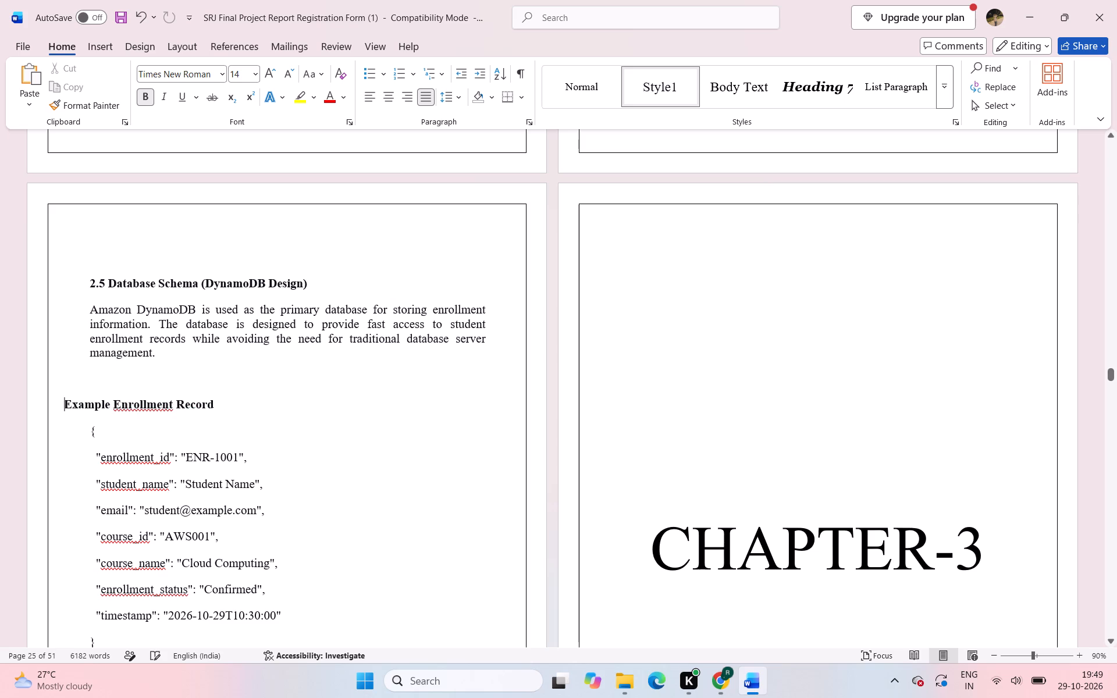
key(BackSpace)
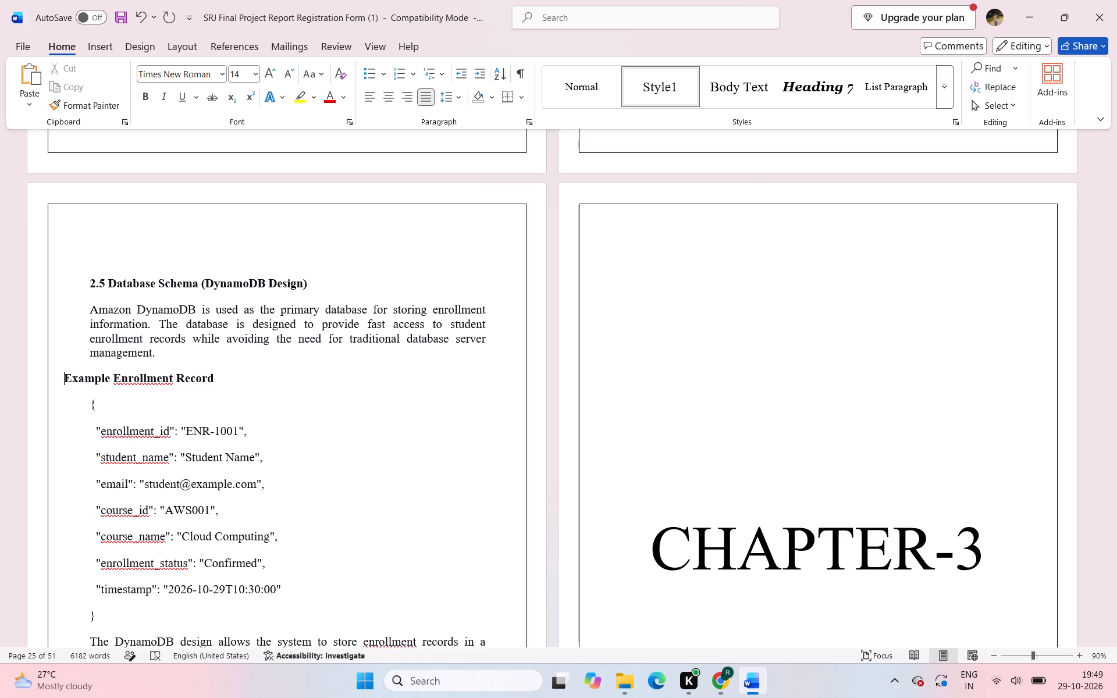
key(space)
key(space)
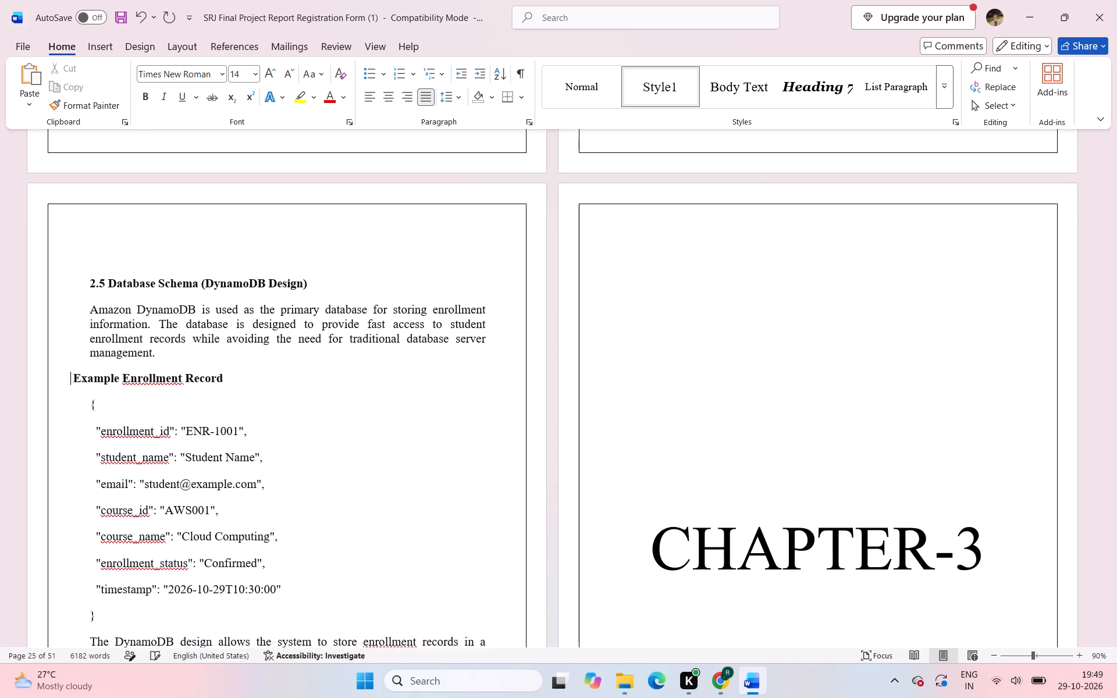
key(BackSpace)
key(BackSpace)
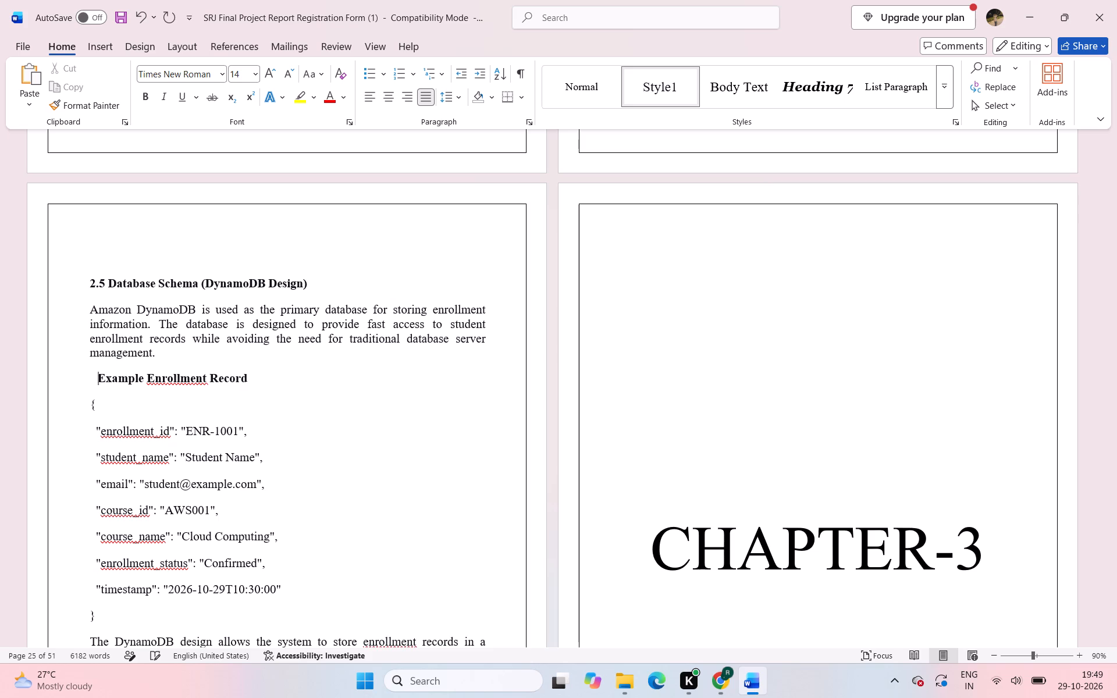
key(BackSpace)
Review the layout of the pages from 2.3 System Flowchart through 2.5 Database Schema.
scroll(92, 407, down, 2)
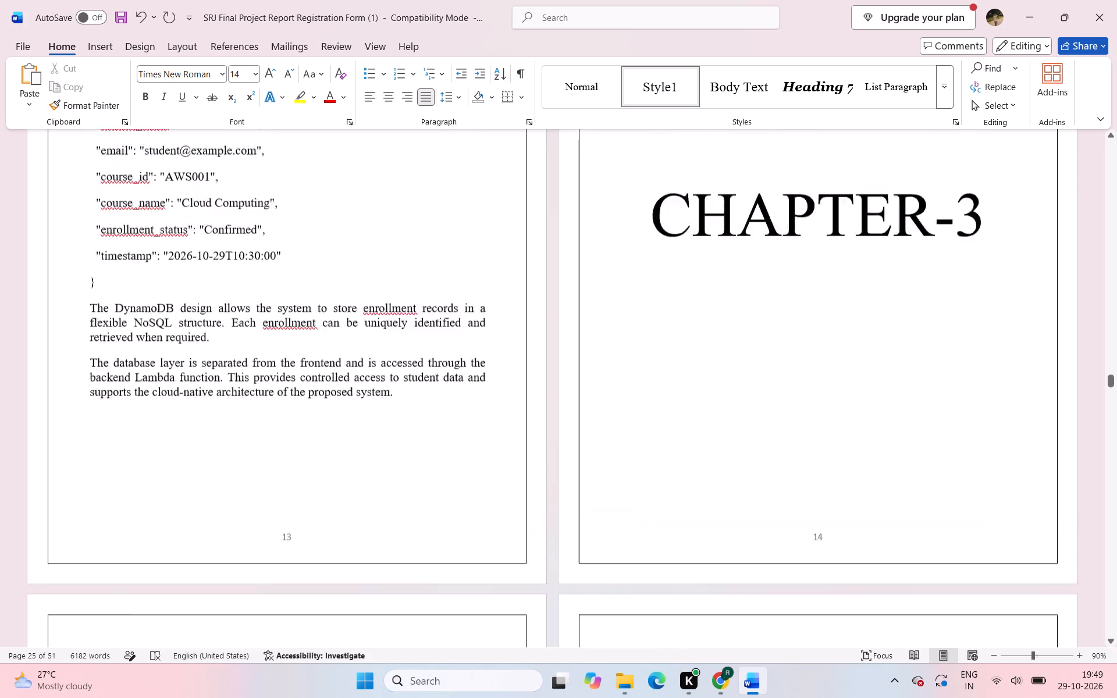
scroll(53, 543, up, 4)
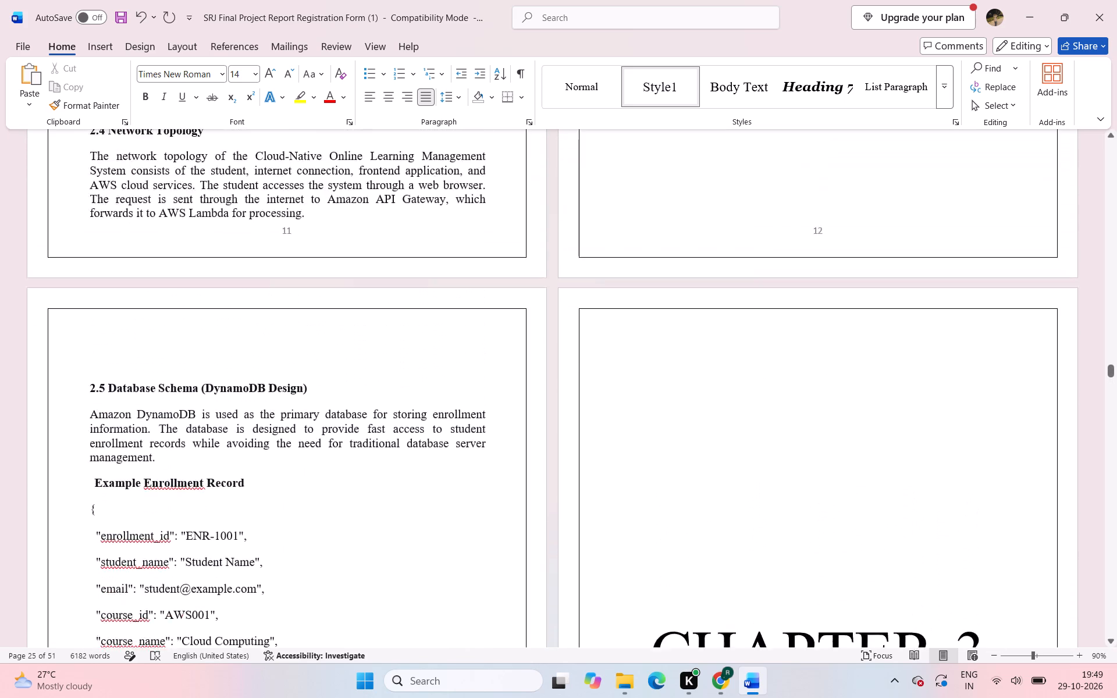
scroll(53, 543, up, 4)
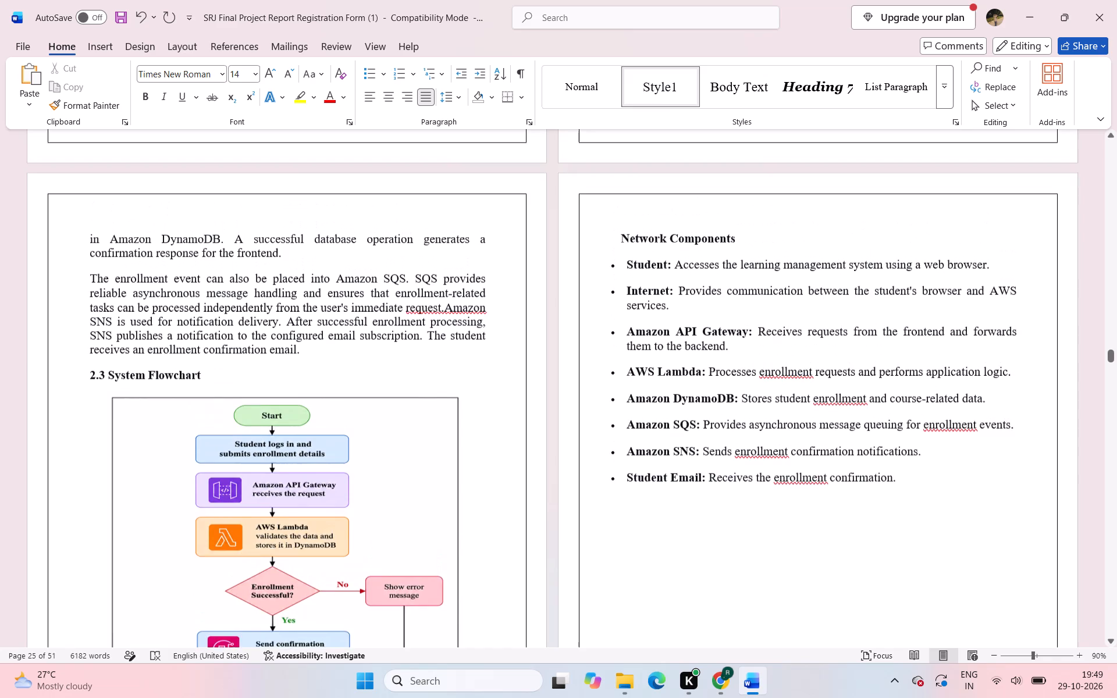
scroll(53, 543, down, 2)
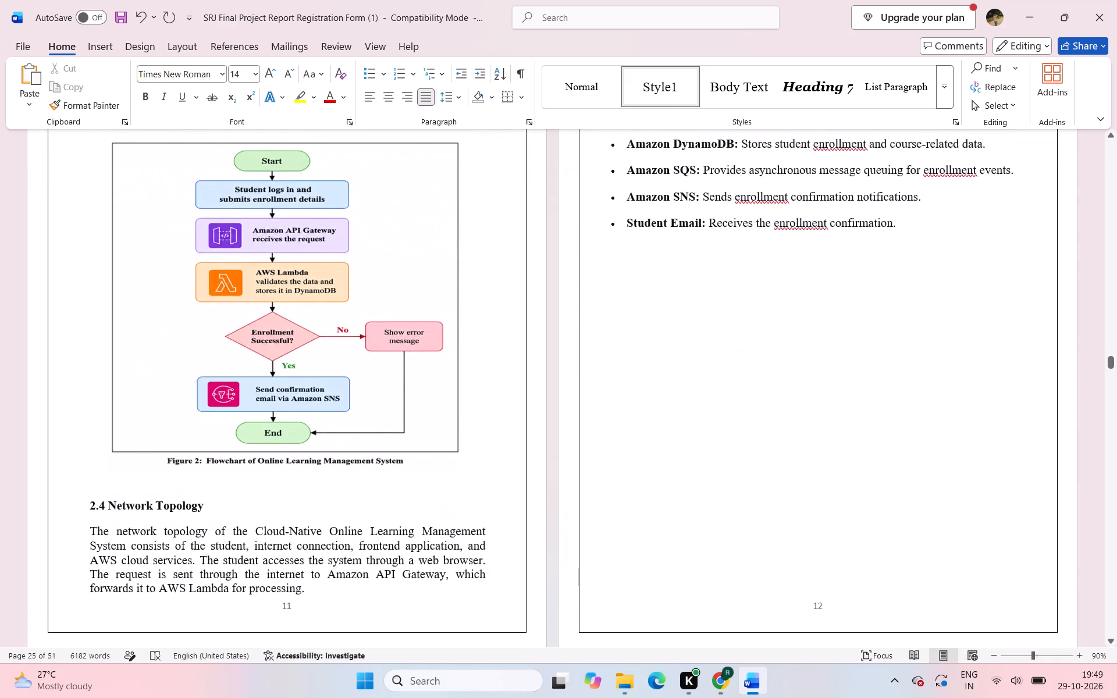
scroll(53, 543, up, 1)
scroll(53, 543, down, 2)
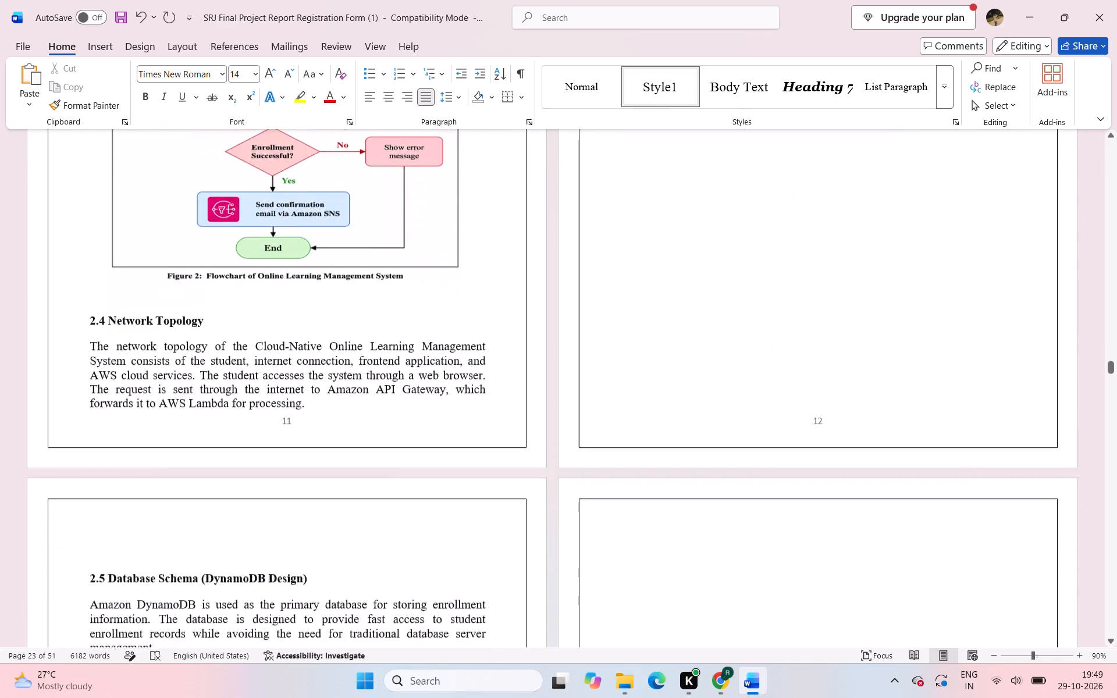
scroll(53, 543, down, 2)
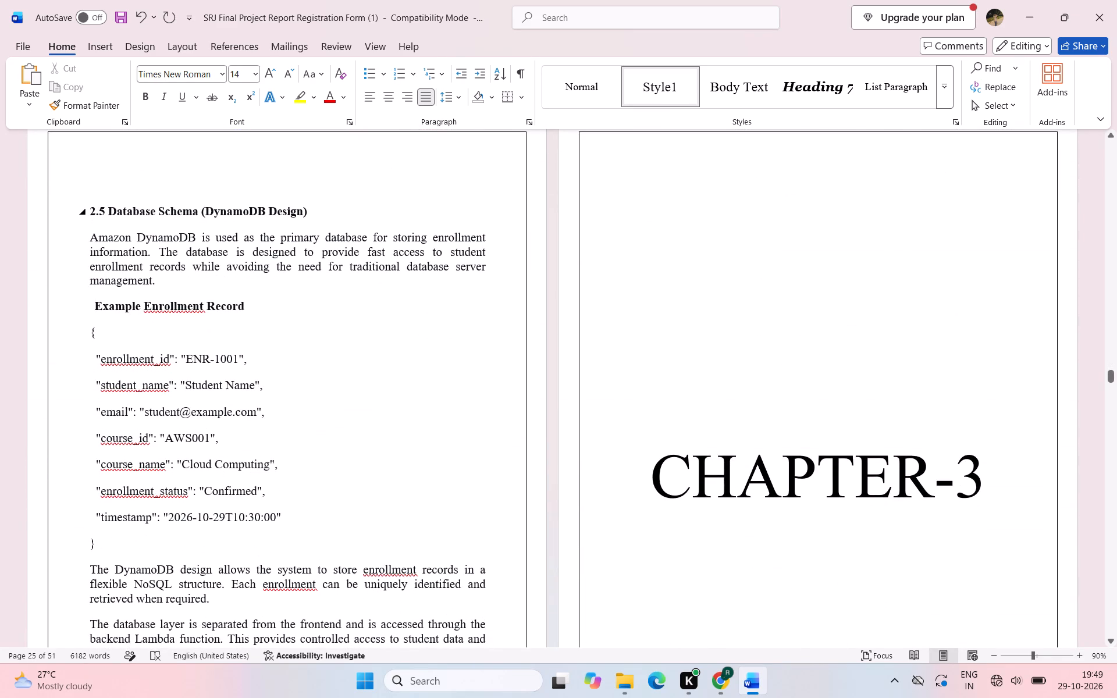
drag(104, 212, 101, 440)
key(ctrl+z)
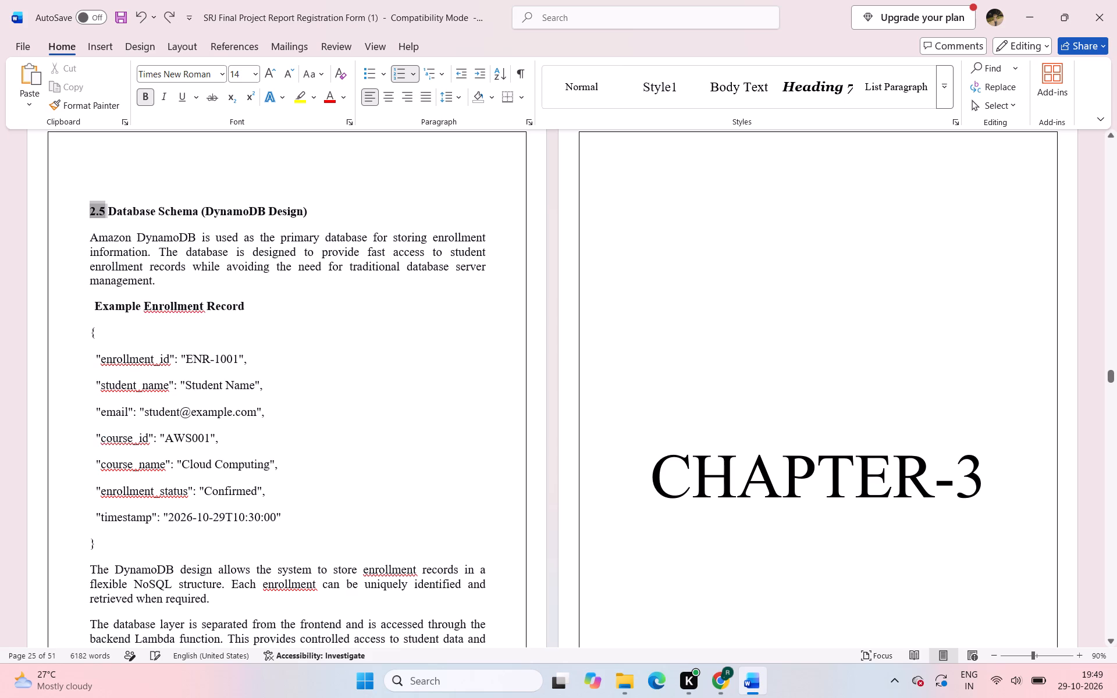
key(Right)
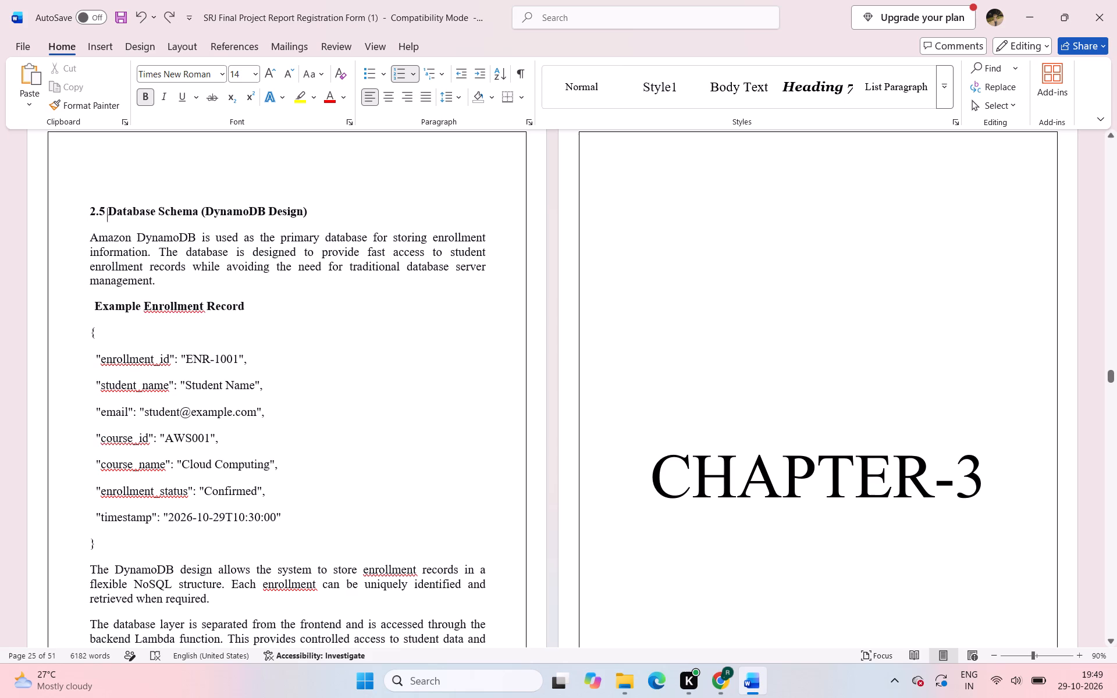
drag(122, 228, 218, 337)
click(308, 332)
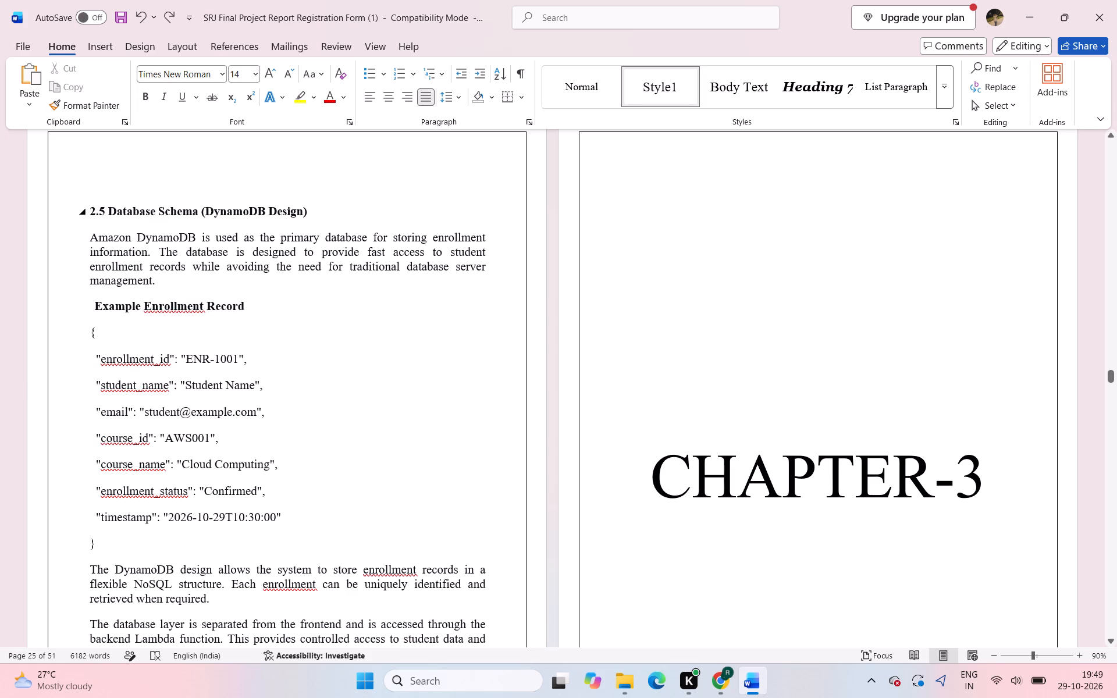
Move the Database Schema (DynamoDB Design) heading and all its section text to the end of the Student Email bullet under Network Components.
click(108, 211)
drag(108, 211, 213, 365)
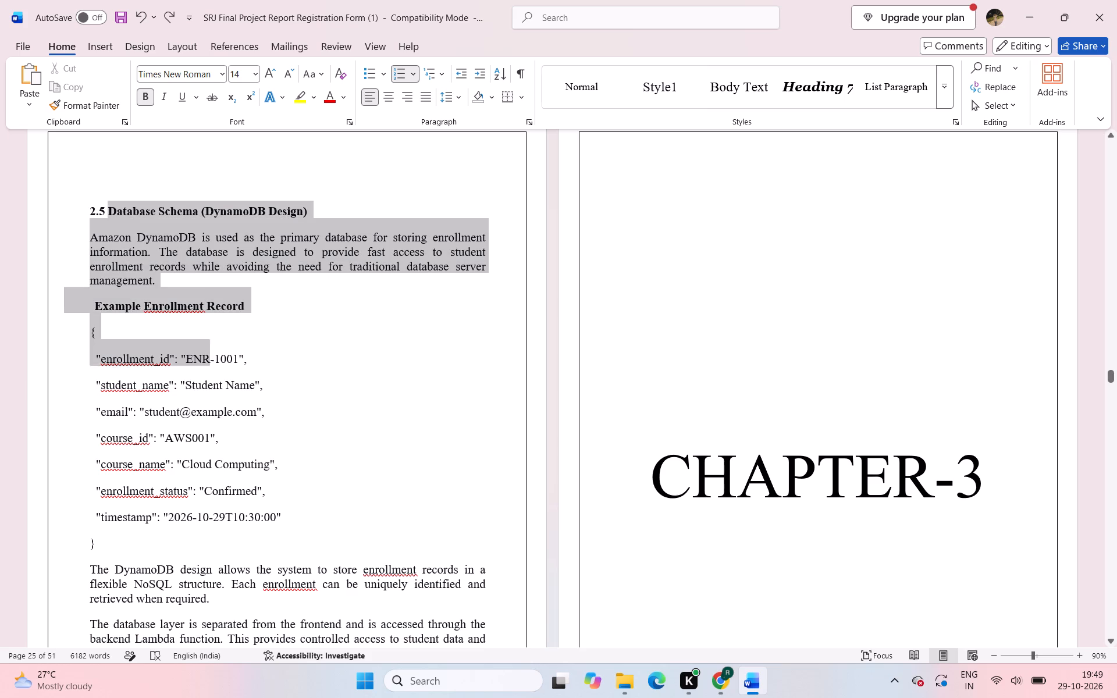
drag(213, 365, 280, 492)
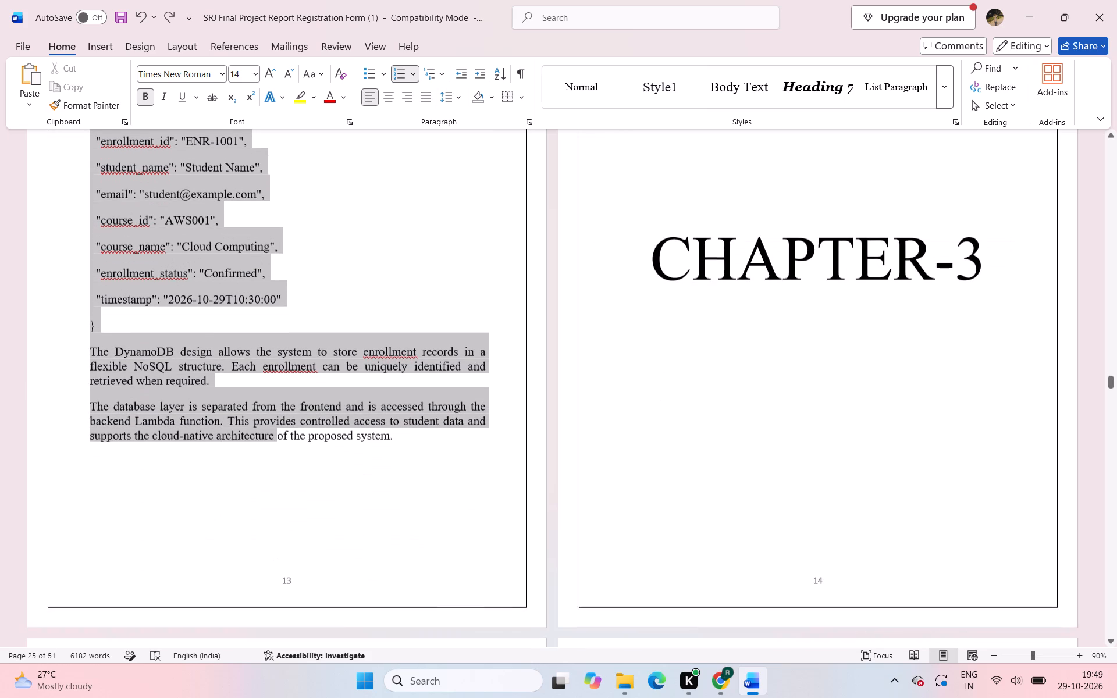
drag(280, 492, 399, 484)
drag(277, 382, 560, 134)
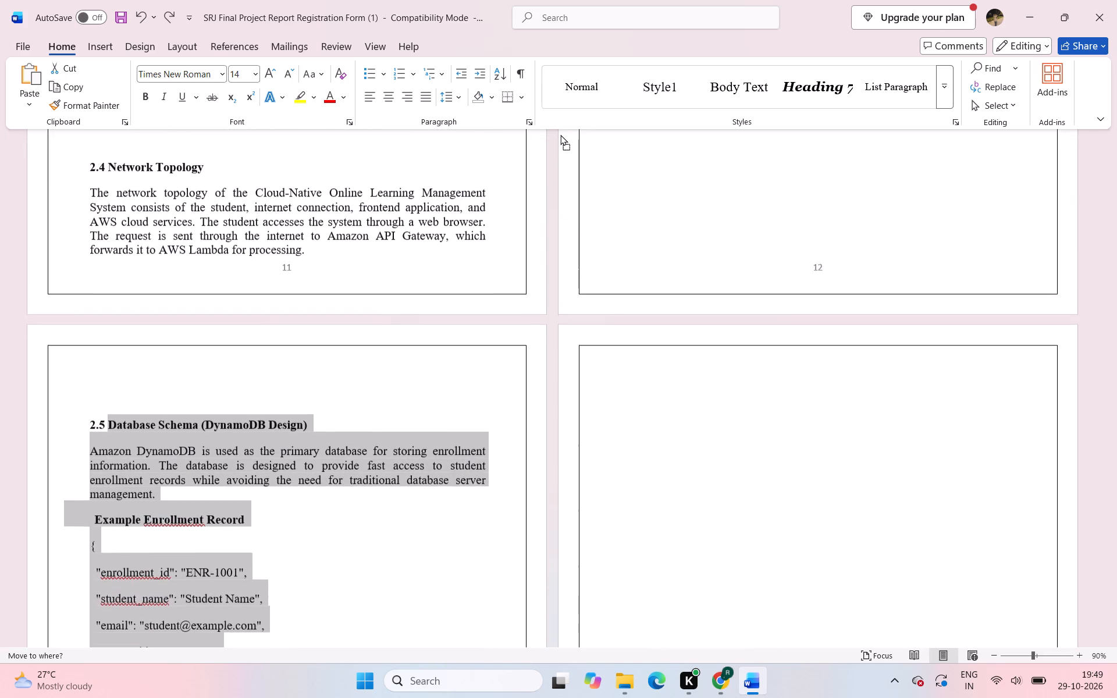
drag(560, 134, 673, 255)
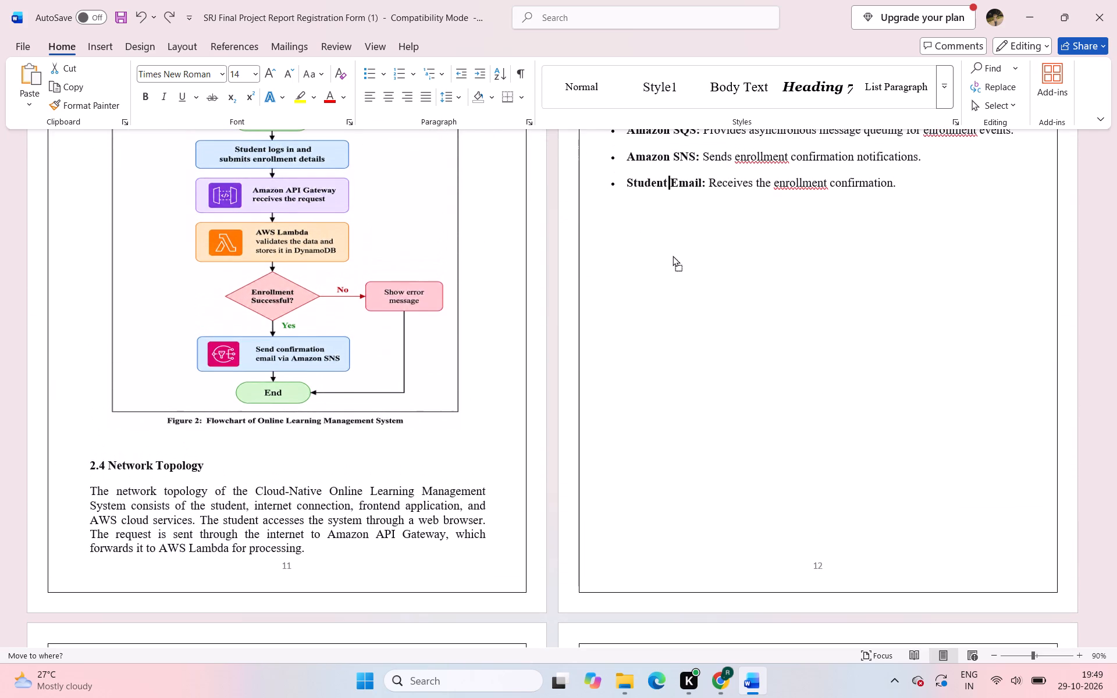
drag(673, 255, 884, 214)
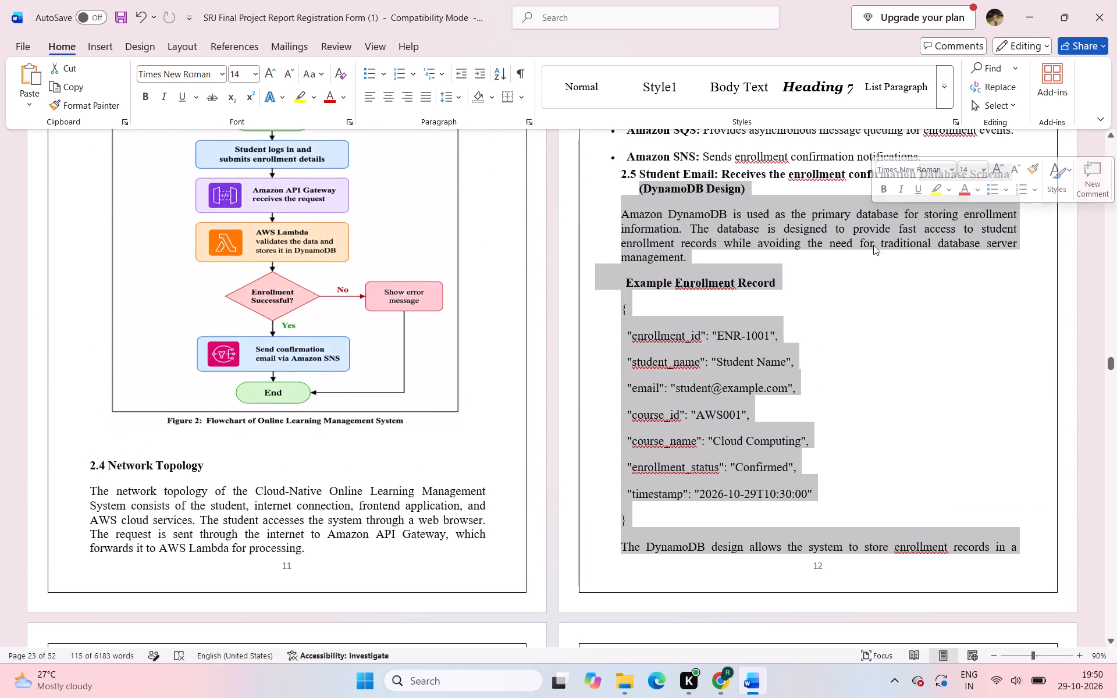
click(869, 339)
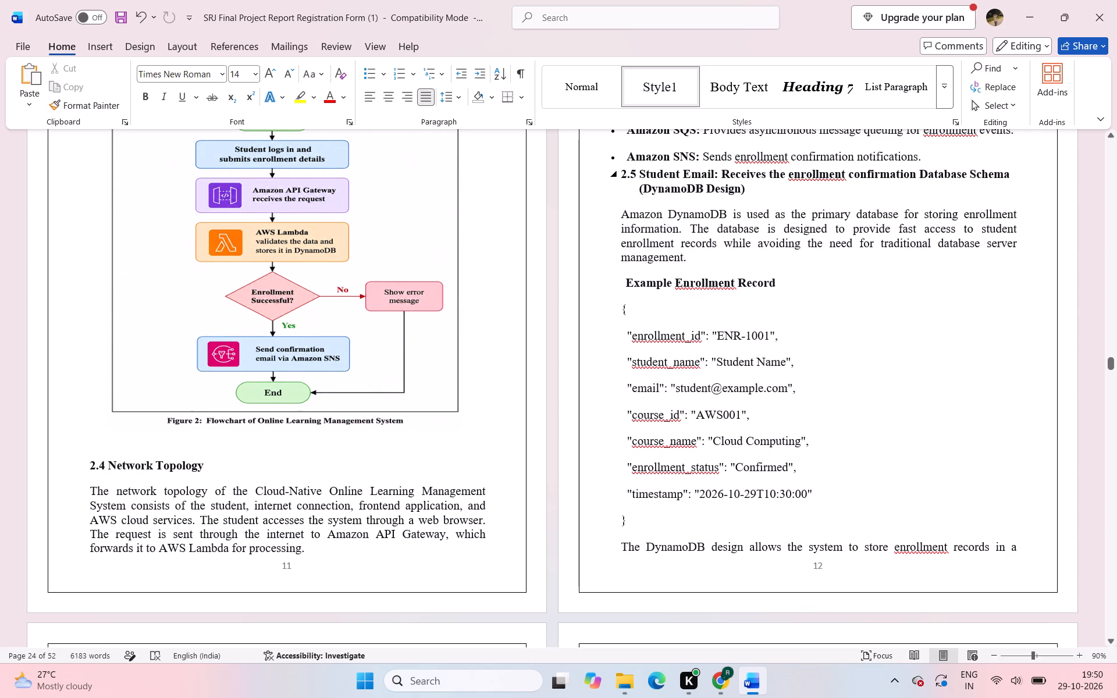
Split the merged 2.5 heading so "Database Schema (DynamoDB Design)" starts its own line after "Receives the enrollment confirmation".
scroll(641, 171, up, 1)
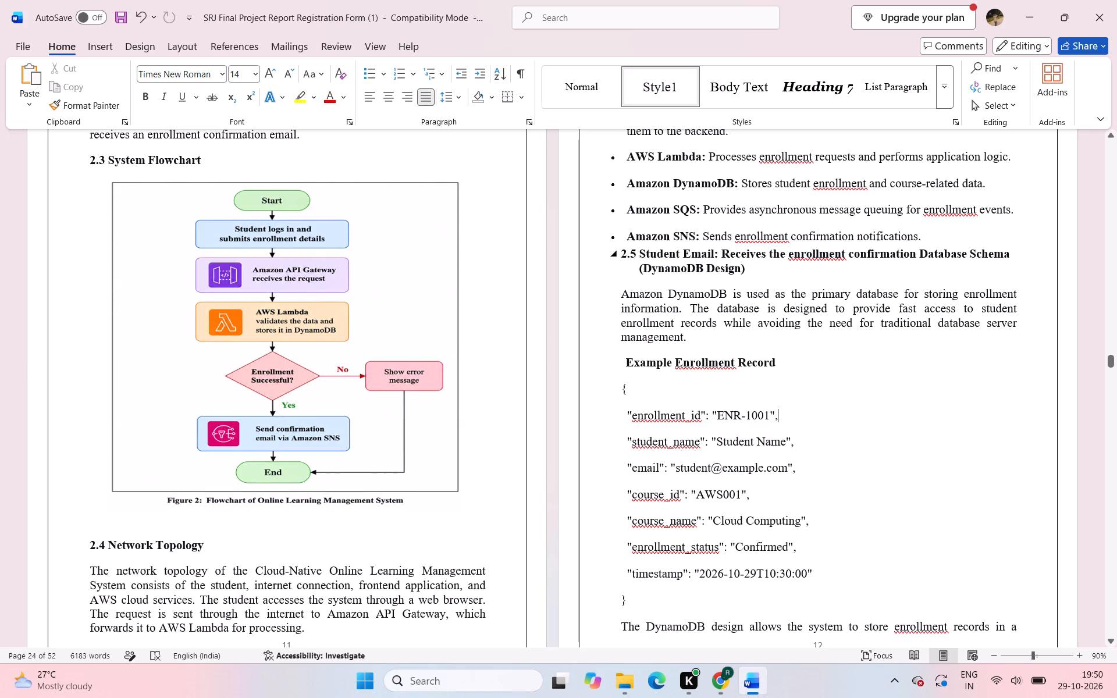
click(919, 253)
key(Return)
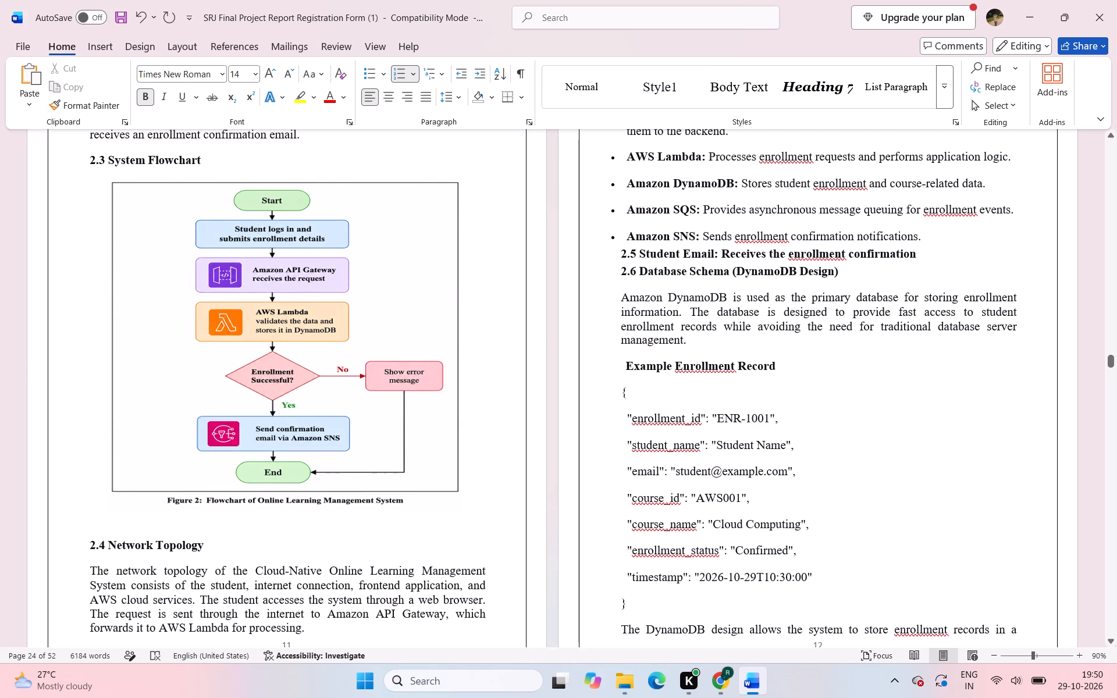
Remove the heading number from the "Student Email: Receives the enrollment confirmation" line and make it a separate bullet below Amazon SNS.
click(643, 254)
key(Left)
key(BackSpace)
key(BackSpace)
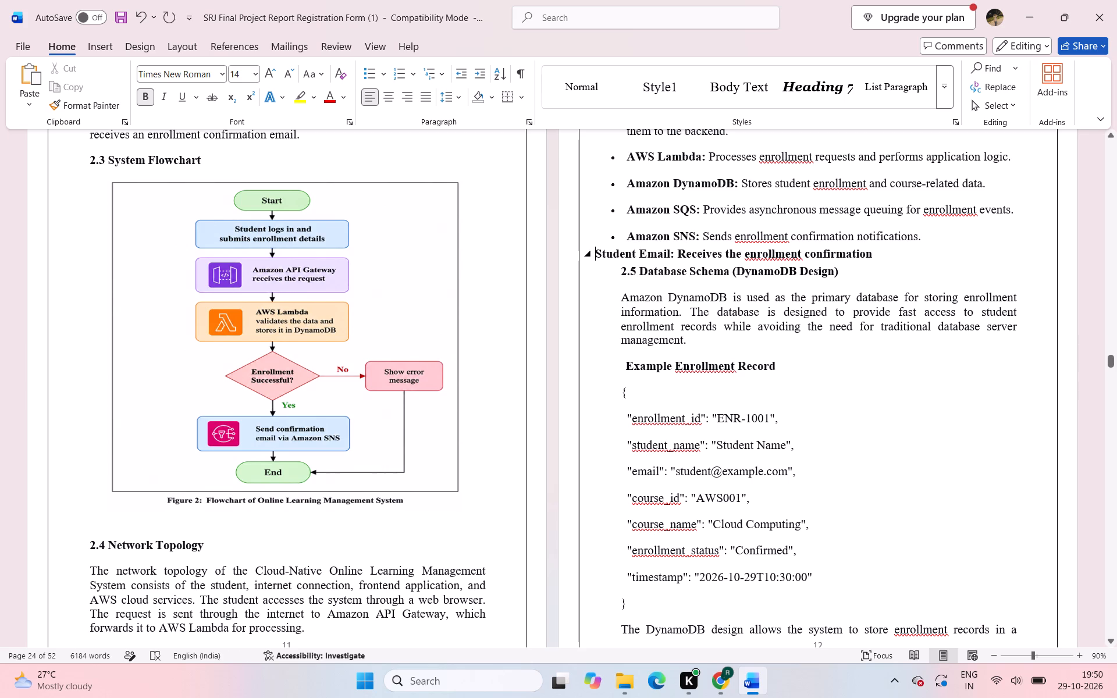
key(BackSpace)
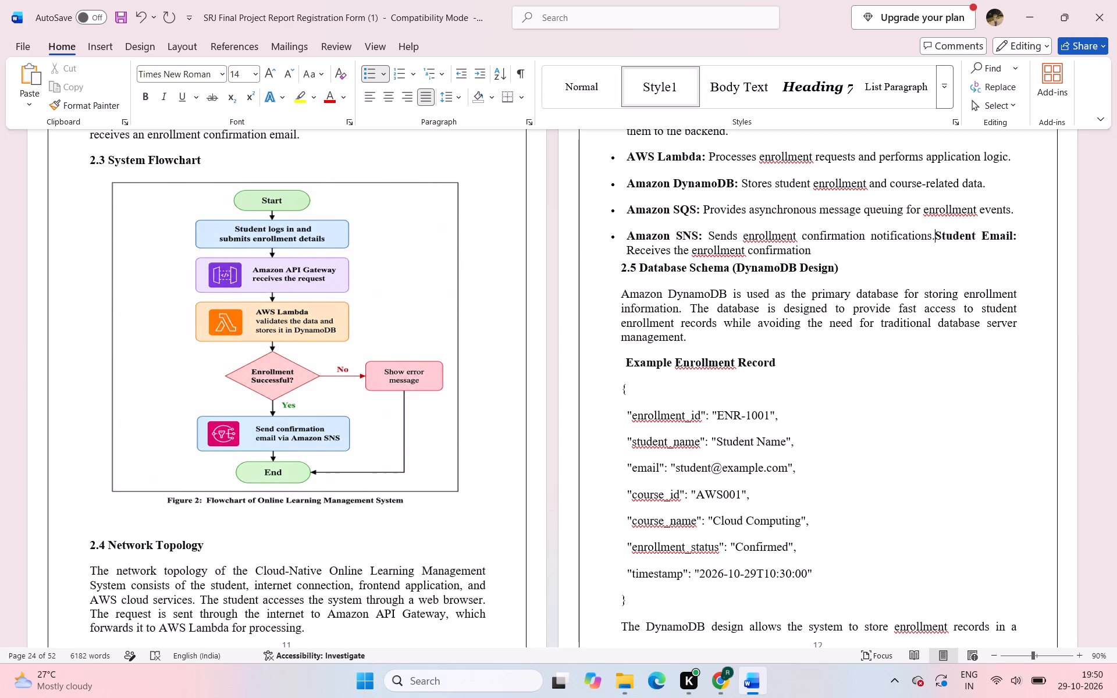
key(Return)
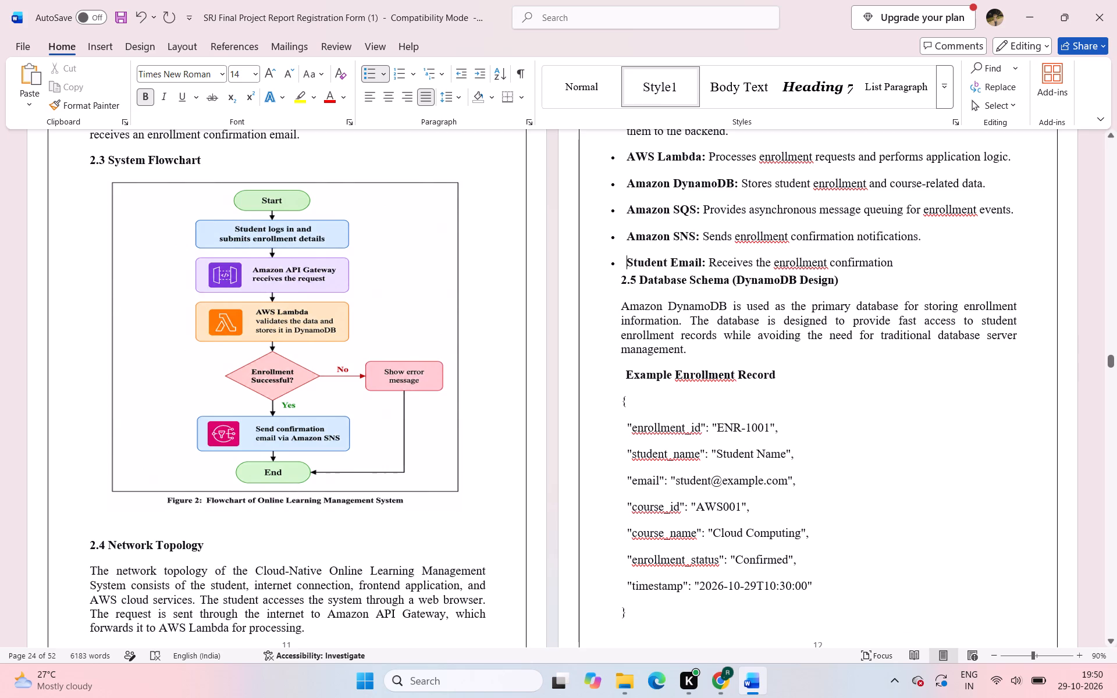
Insert an unbulleted, unindented blank line between the Student Email bullet and the 2.5 Database Schema heading.
click(902, 259)
key(Return)
key(BackSpace)
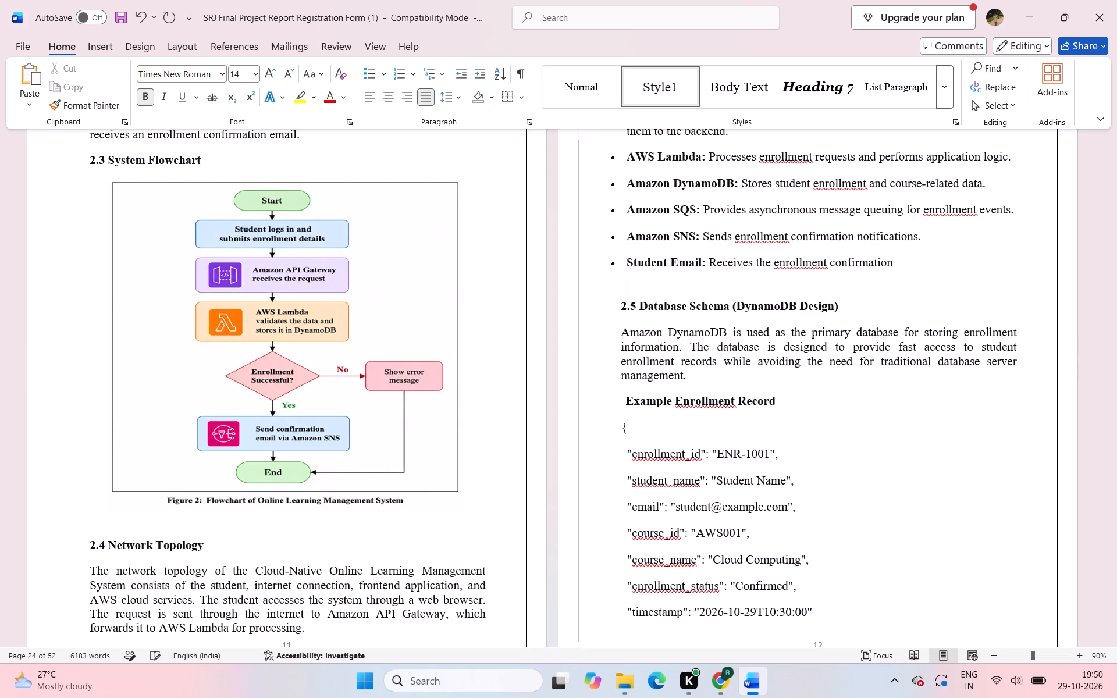
key(BackSpace)
key(BackSpace)
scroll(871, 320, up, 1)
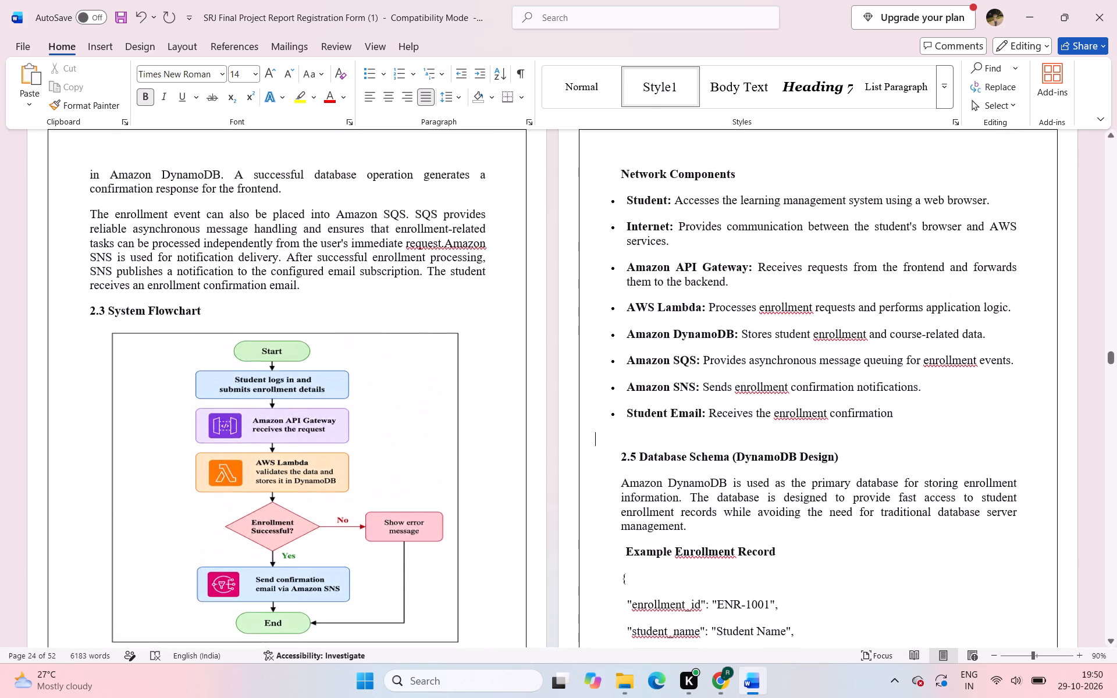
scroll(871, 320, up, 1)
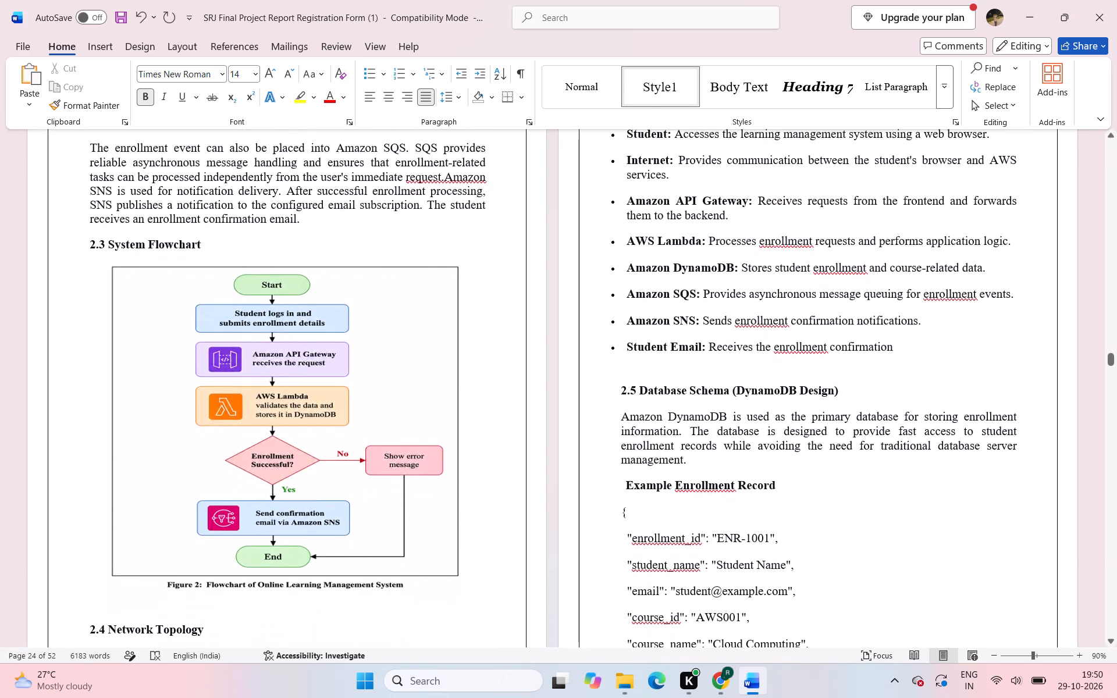
Replace the blank line between the Student Email bullet and the 2.5 Database Schema heading with a new unbulleted blank line.
key(BackSpace)
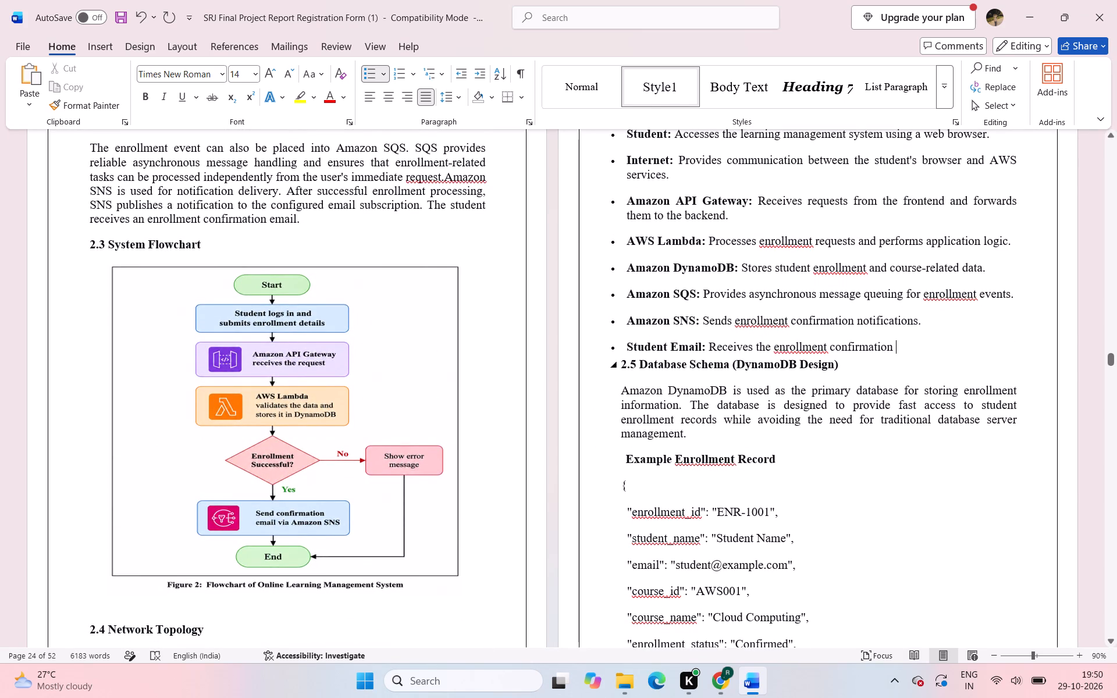
scroll(906, 355, down, 2)
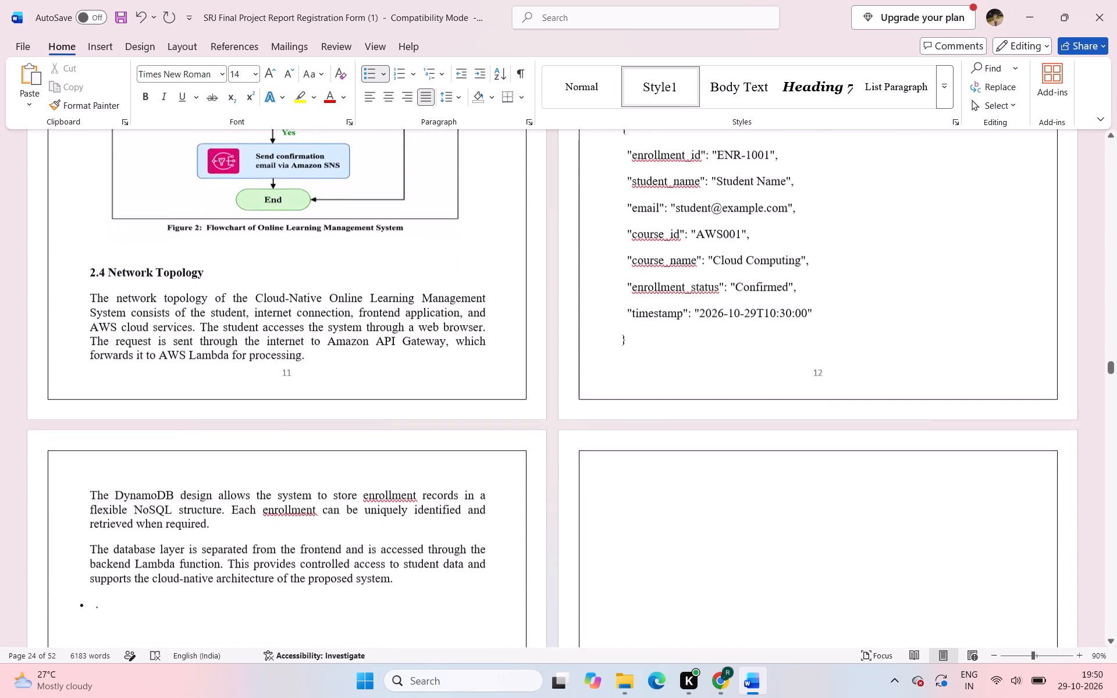
key(Return)
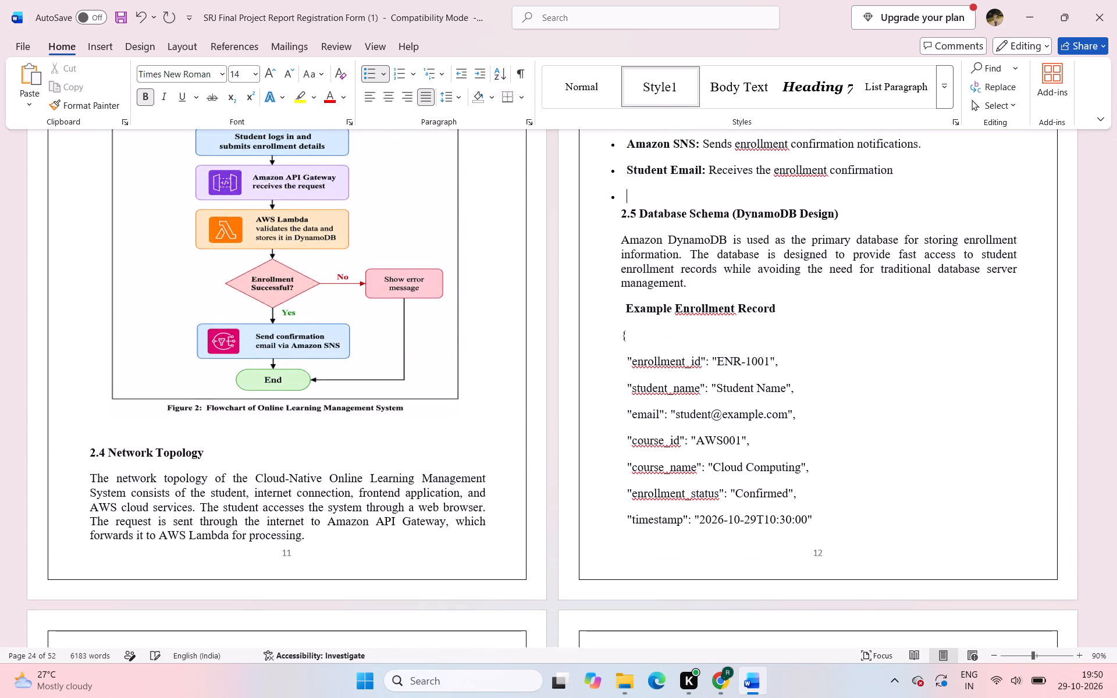
key(BackSpace)
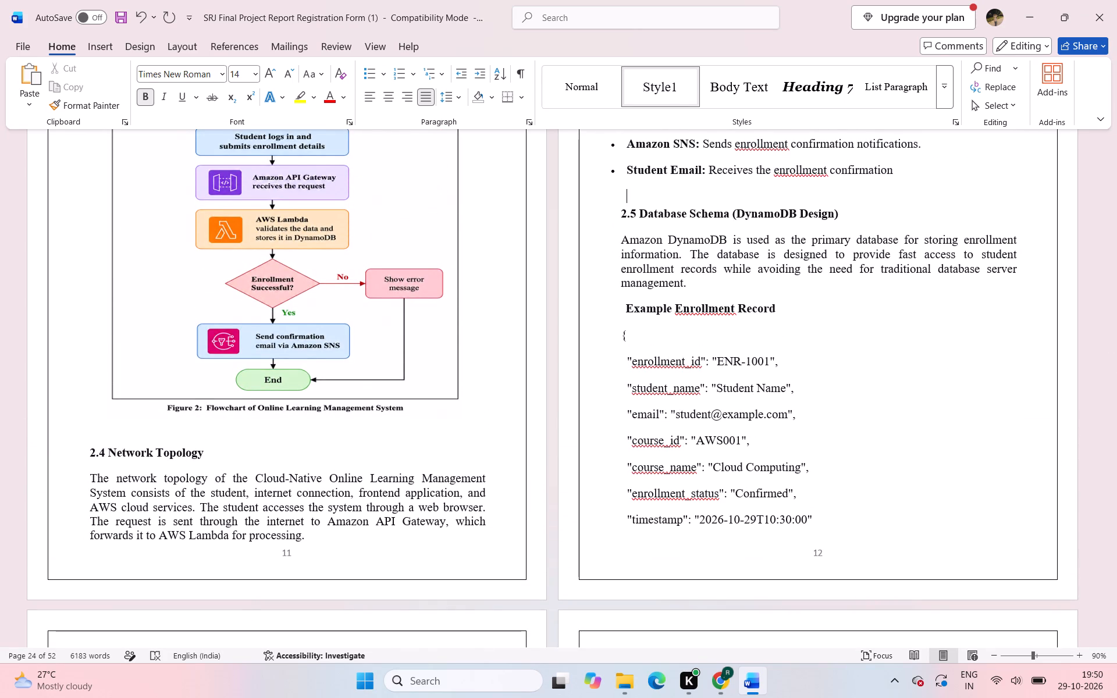
key(BackSpace)
key(BackSpace)
key(BackSpace)
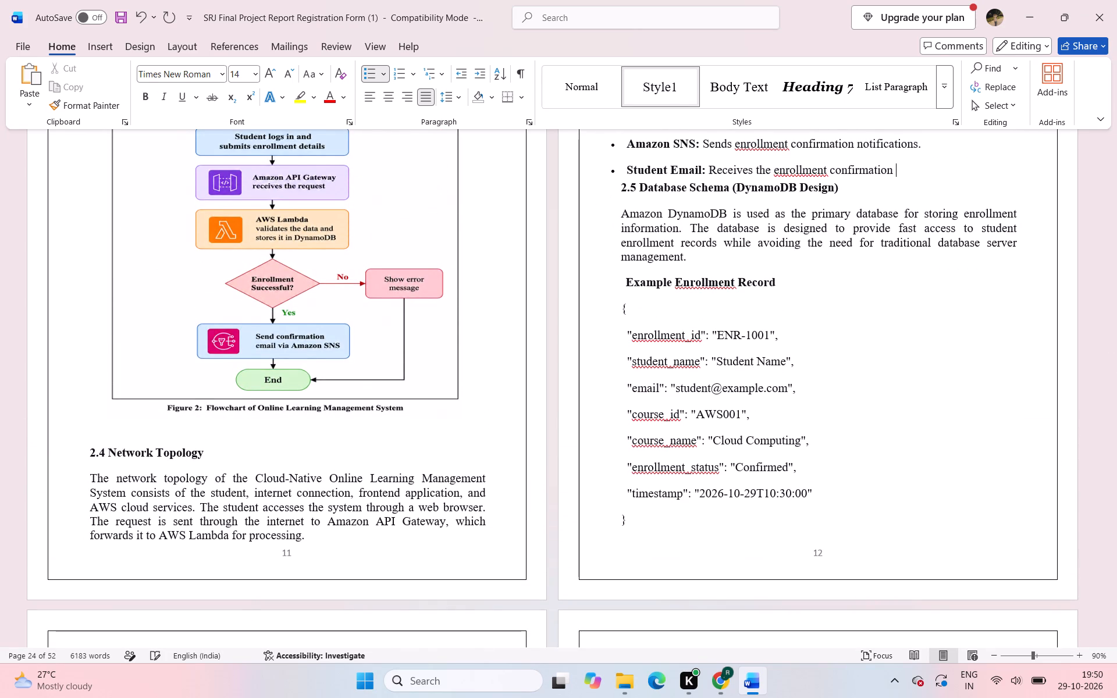
key(Return)
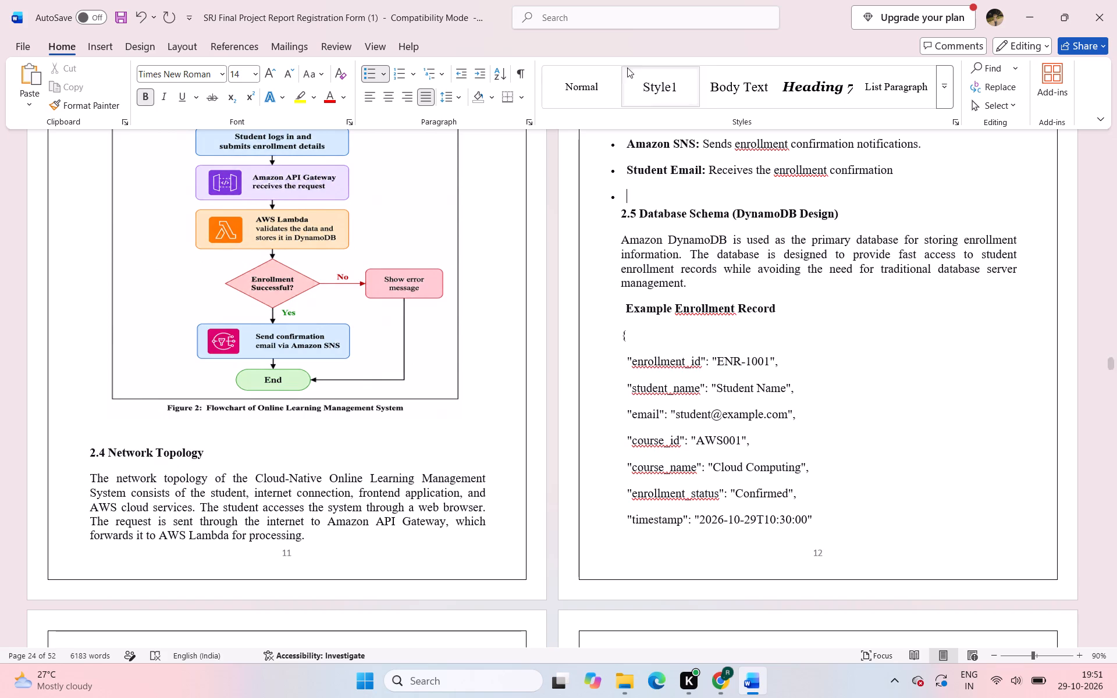
click(386, 80)
click(388, 126)
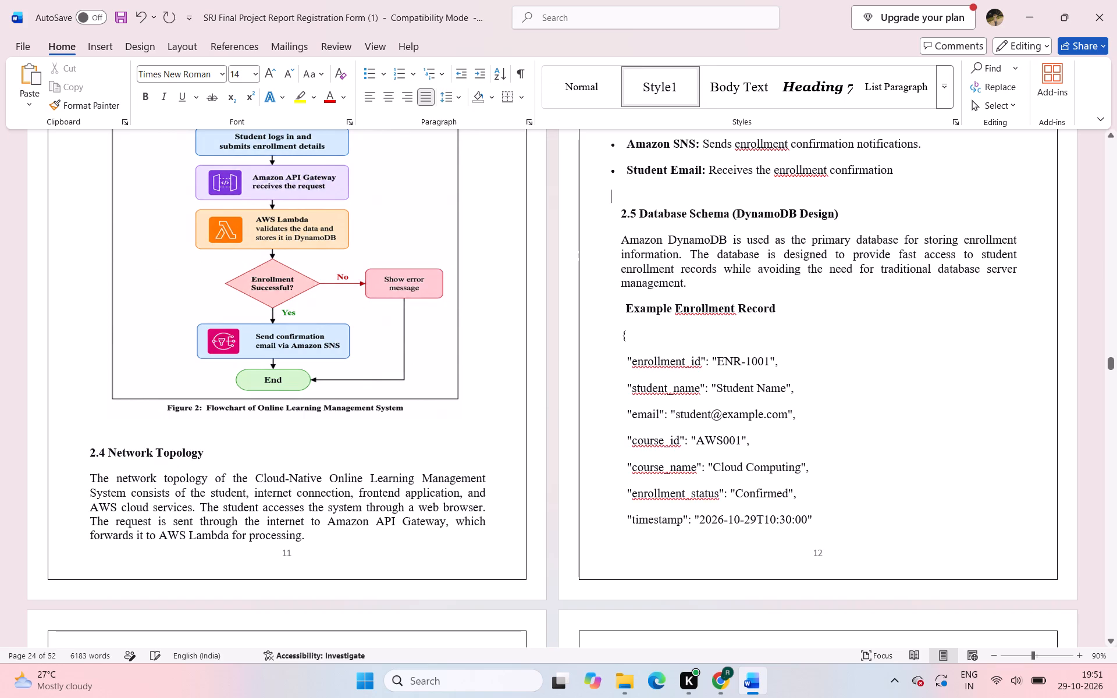
key(BackSpace)
key(BackSpace)
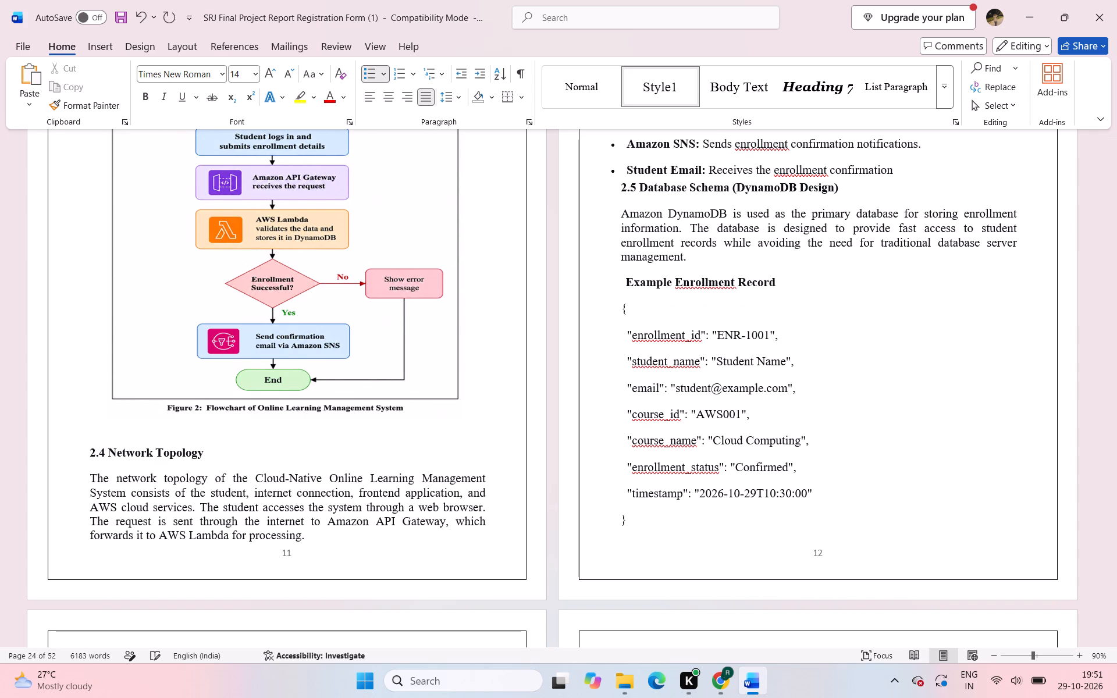
key(Return)
key(BackSpace)
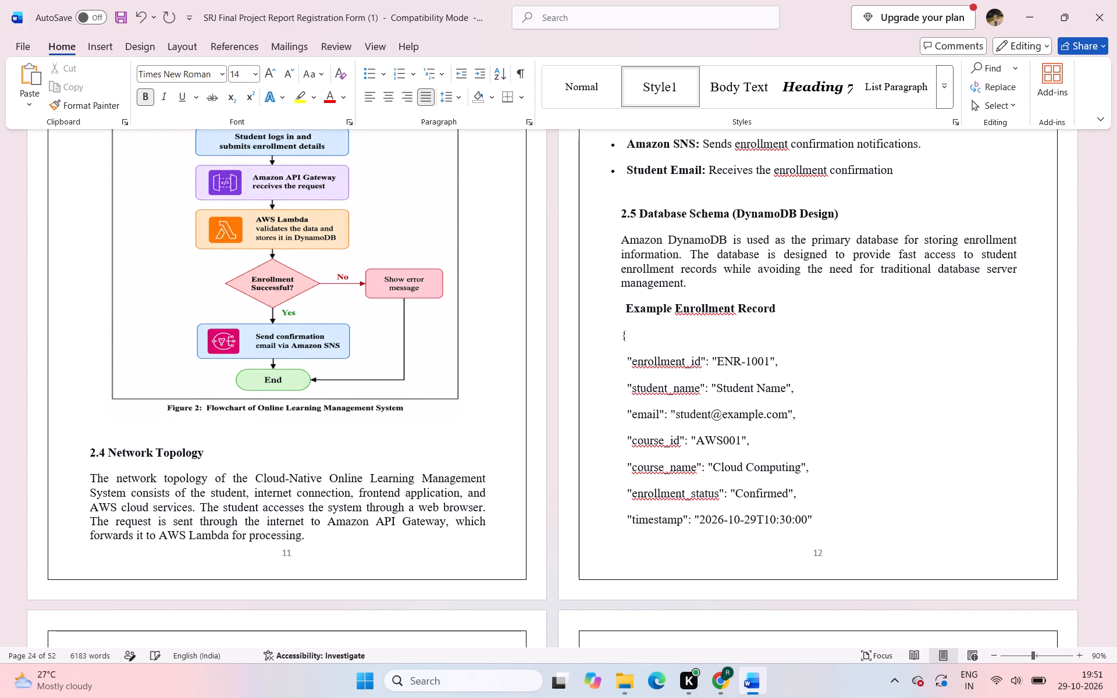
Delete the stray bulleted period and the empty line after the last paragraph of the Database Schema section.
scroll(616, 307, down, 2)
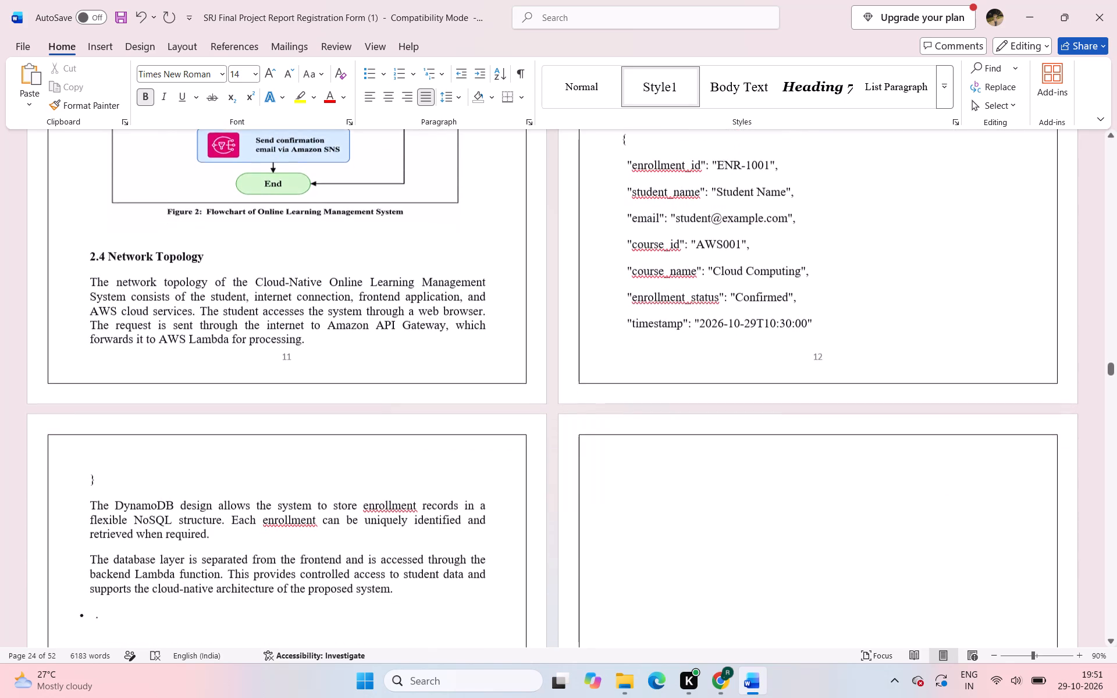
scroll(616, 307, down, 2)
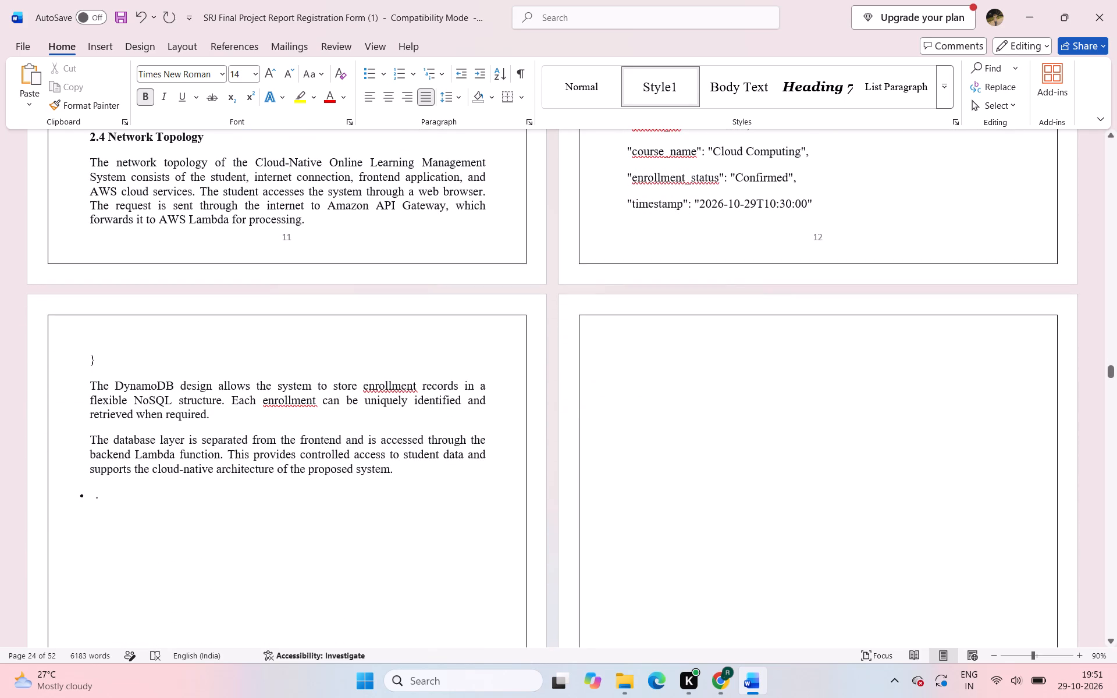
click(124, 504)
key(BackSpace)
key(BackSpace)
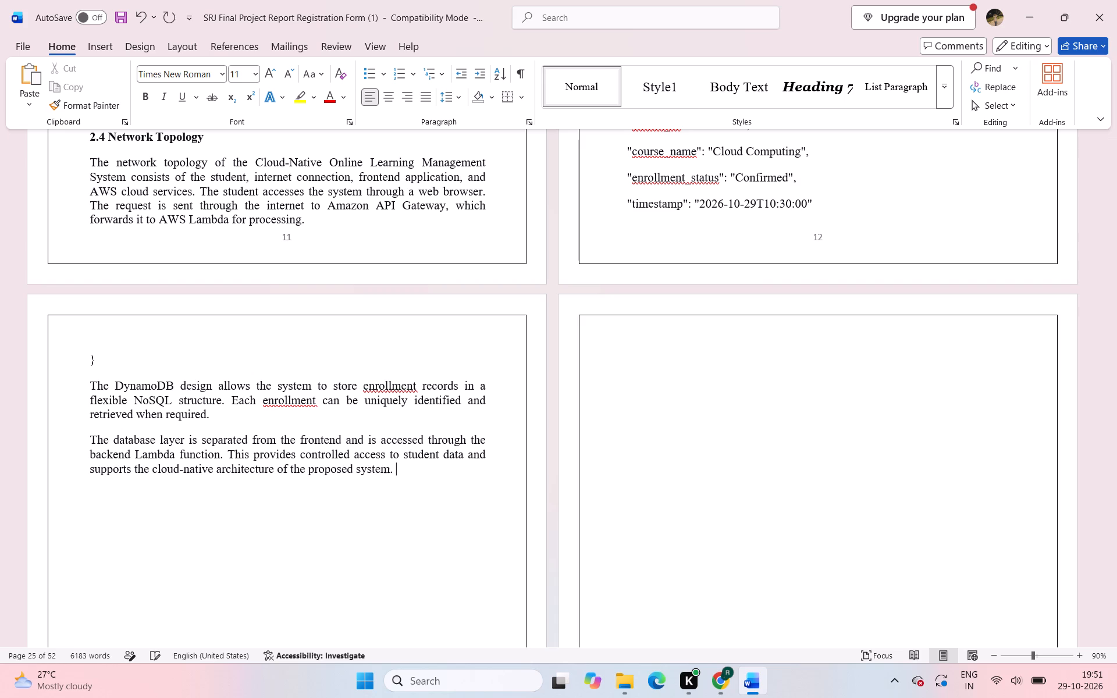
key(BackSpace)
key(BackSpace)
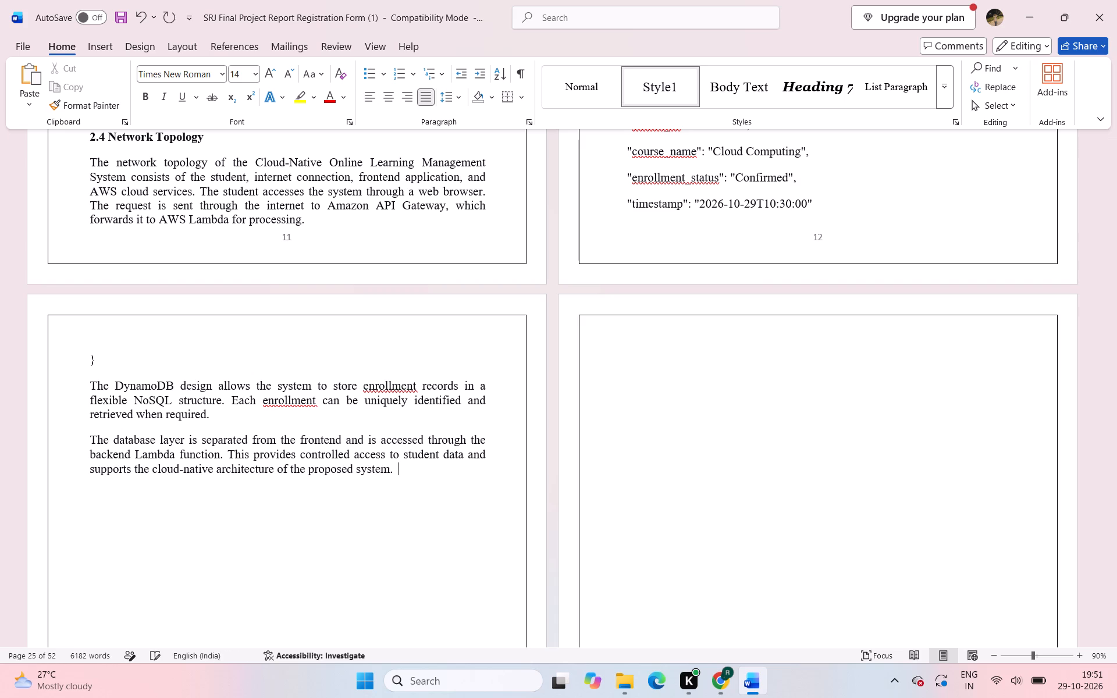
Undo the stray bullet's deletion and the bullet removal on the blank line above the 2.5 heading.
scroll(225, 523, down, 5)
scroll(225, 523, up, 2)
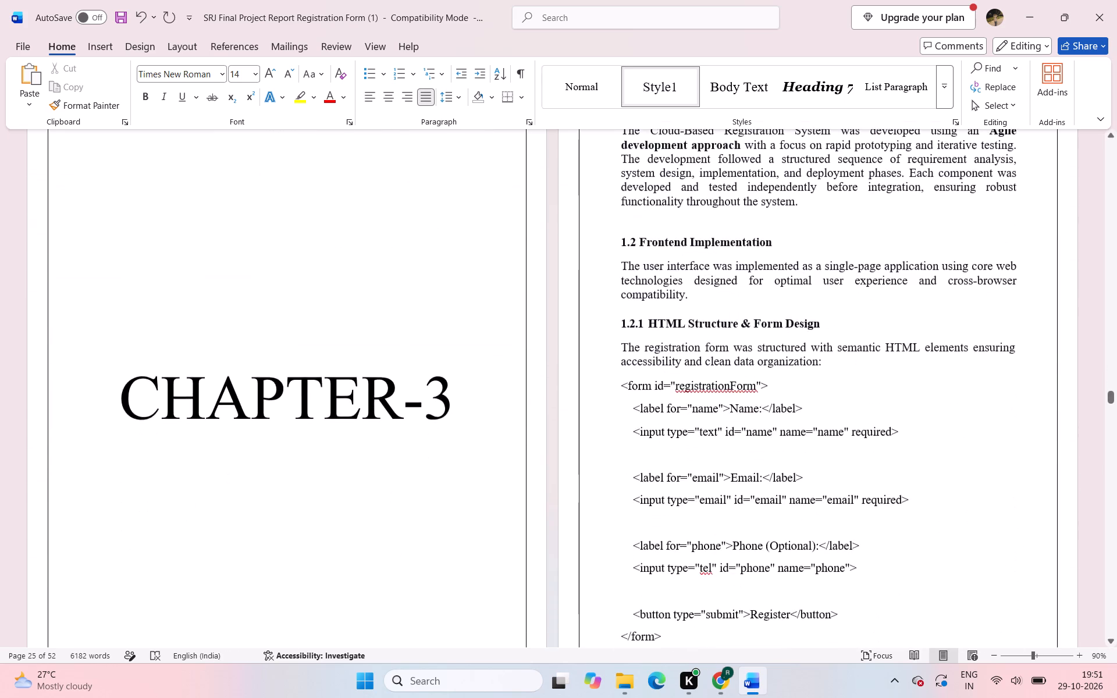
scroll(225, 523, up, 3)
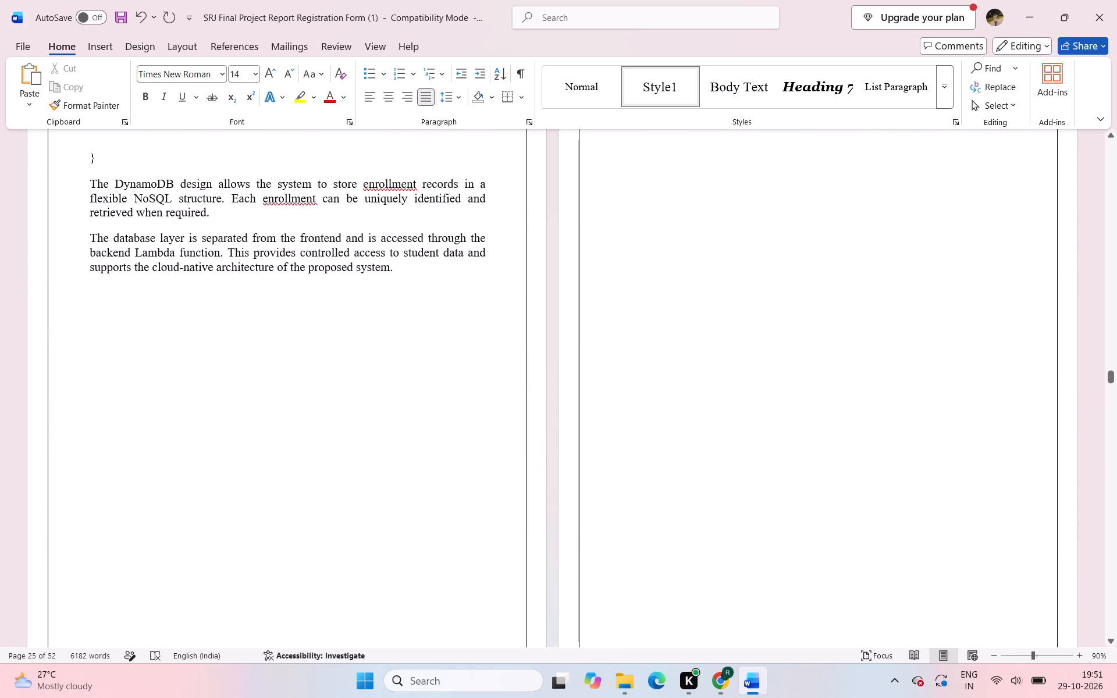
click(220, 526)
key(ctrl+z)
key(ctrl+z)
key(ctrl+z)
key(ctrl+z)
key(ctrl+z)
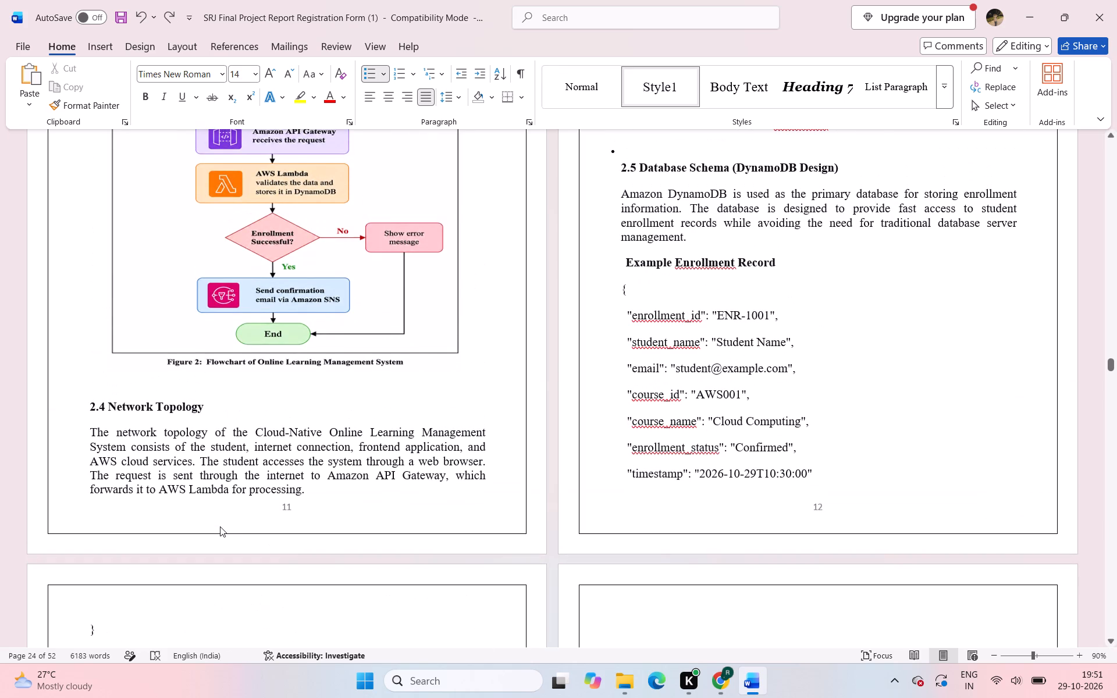
Remove the bullet from the blank line between the Student Email entry and the 2.5 Database Schema heading.
scroll(220, 526, down, 4)
scroll(220, 526, up, 2)
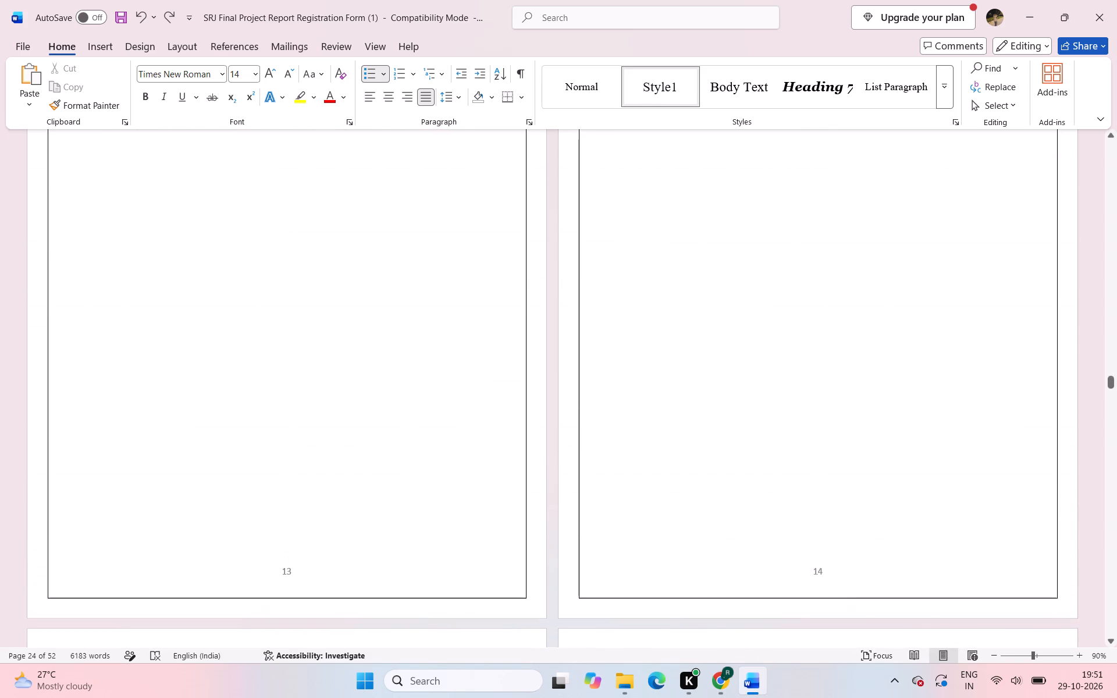
scroll(220, 526, up, 1)
scroll(220, 526, right, 1)
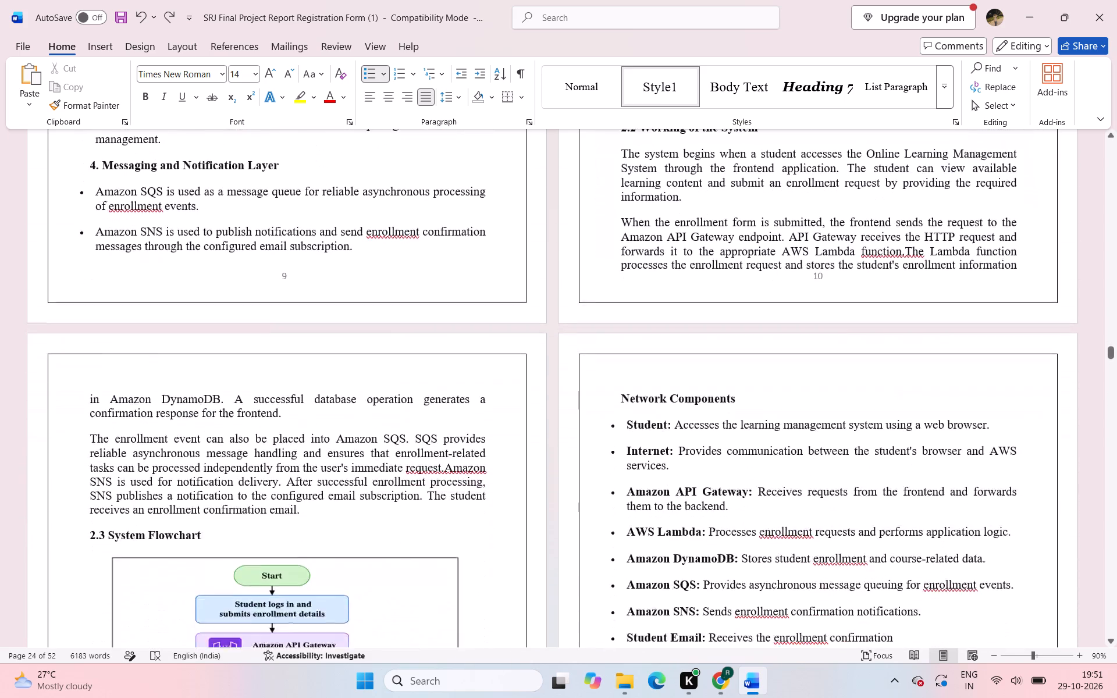
scroll(220, 526, right, 1)
scroll(220, 526, down, 1)
scroll(451, 367, up, 1)
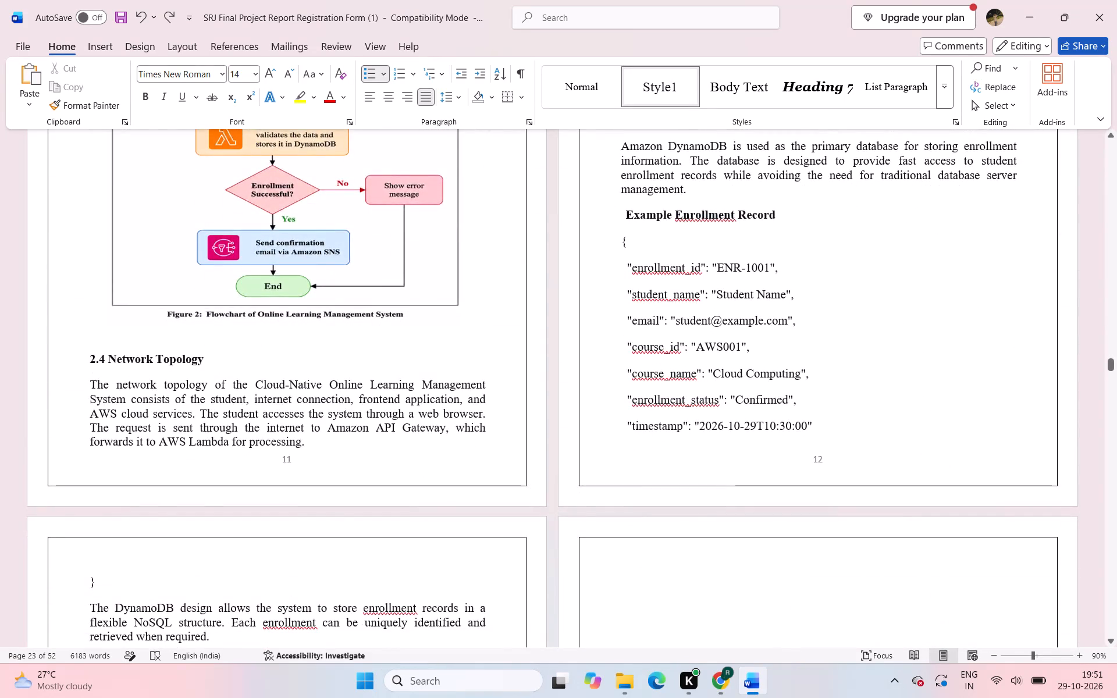
scroll(451, 367, up, 1)
key(BackSpace)
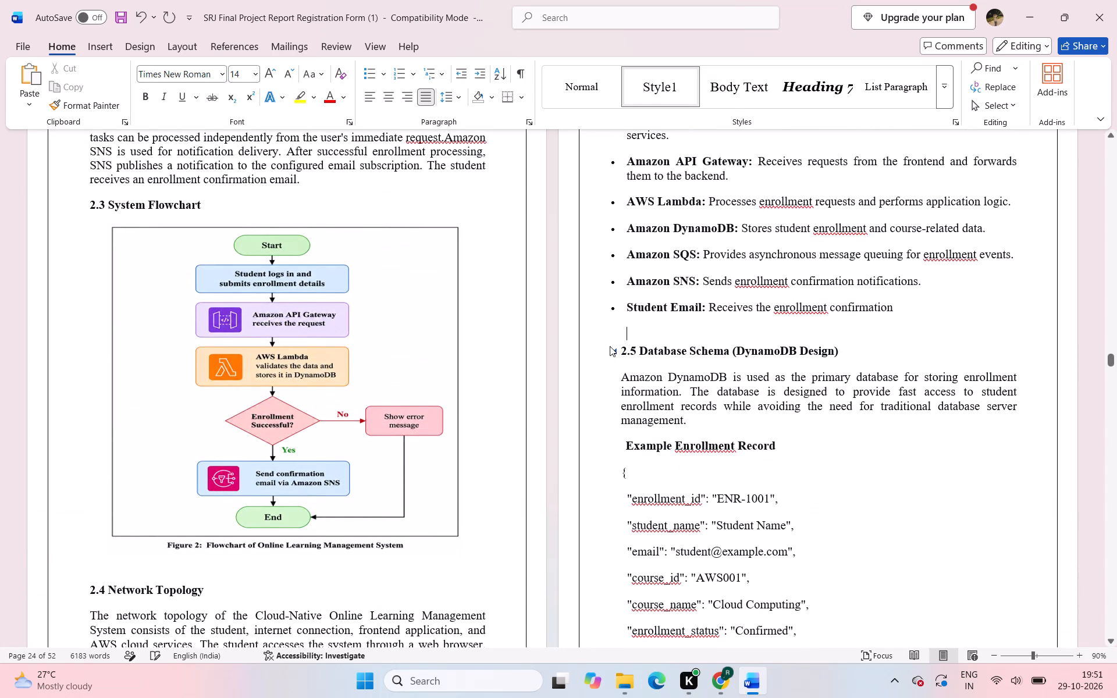
Delete the stray bulleted period below the last paragraph of the Database Schema section.
scroll(692, 267, down, 1)
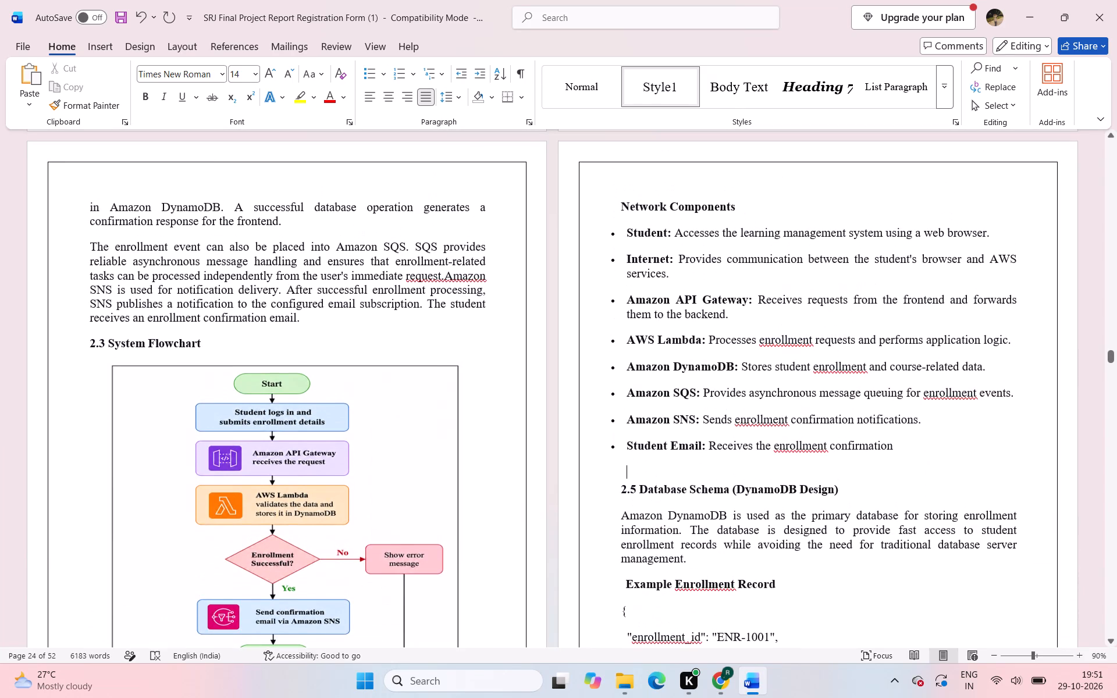
scroll(692, 267, down, 3)
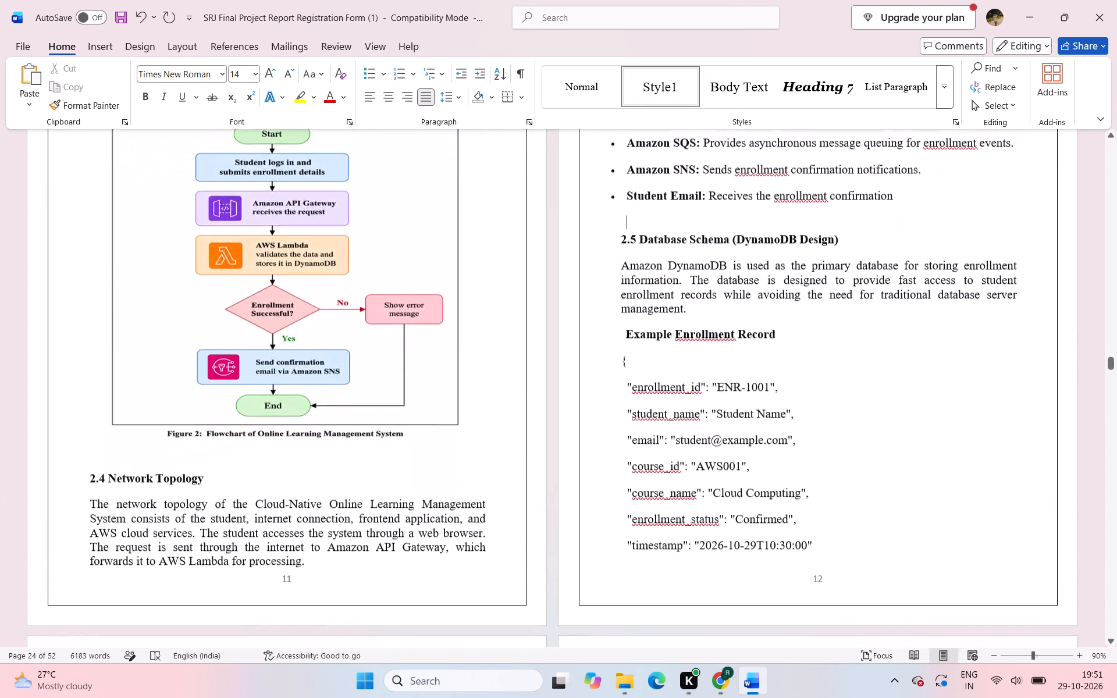
scroll(692, 267, down, 3)
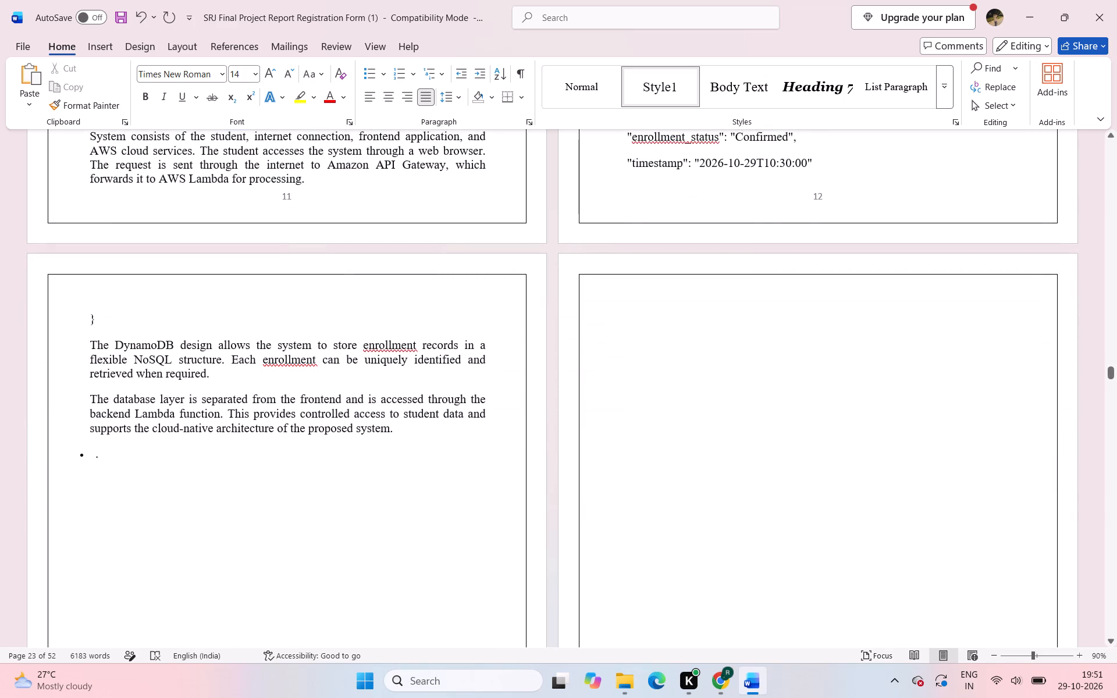
drag(122, 458, 56, 462)
key(BackSpace)
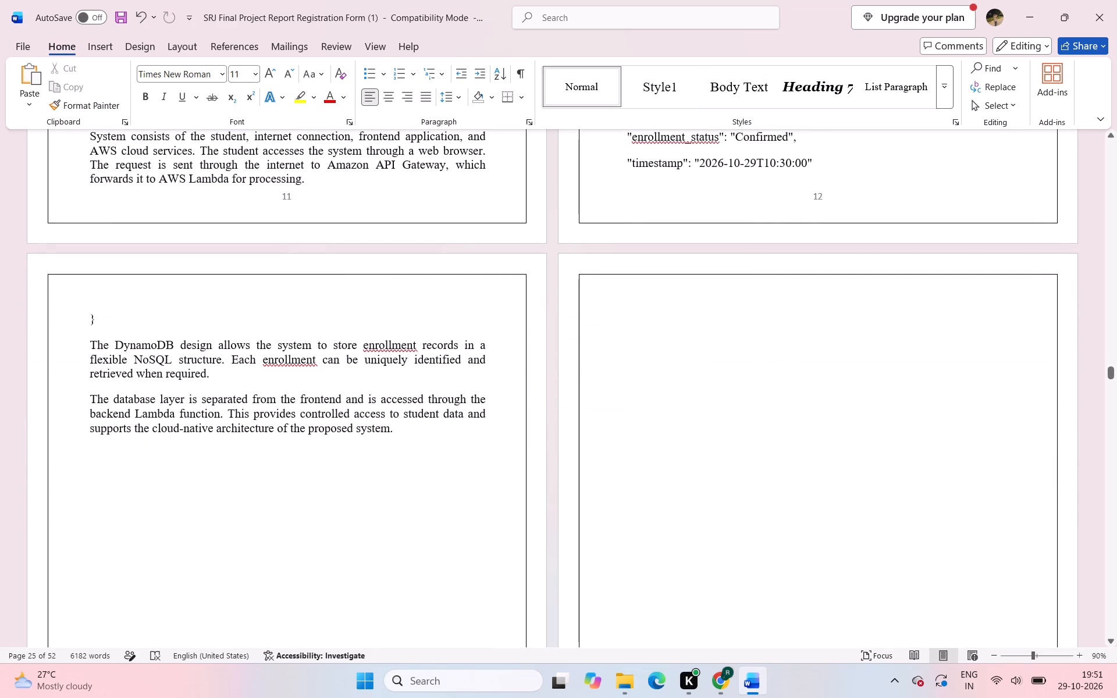
Delete "A successful database operation generates a confirmation response for the frontend." above 2.3 System Flowchart, ending the remaining text with "in Amazon DynamoDB.".
scroll(215, 342, up, 3)
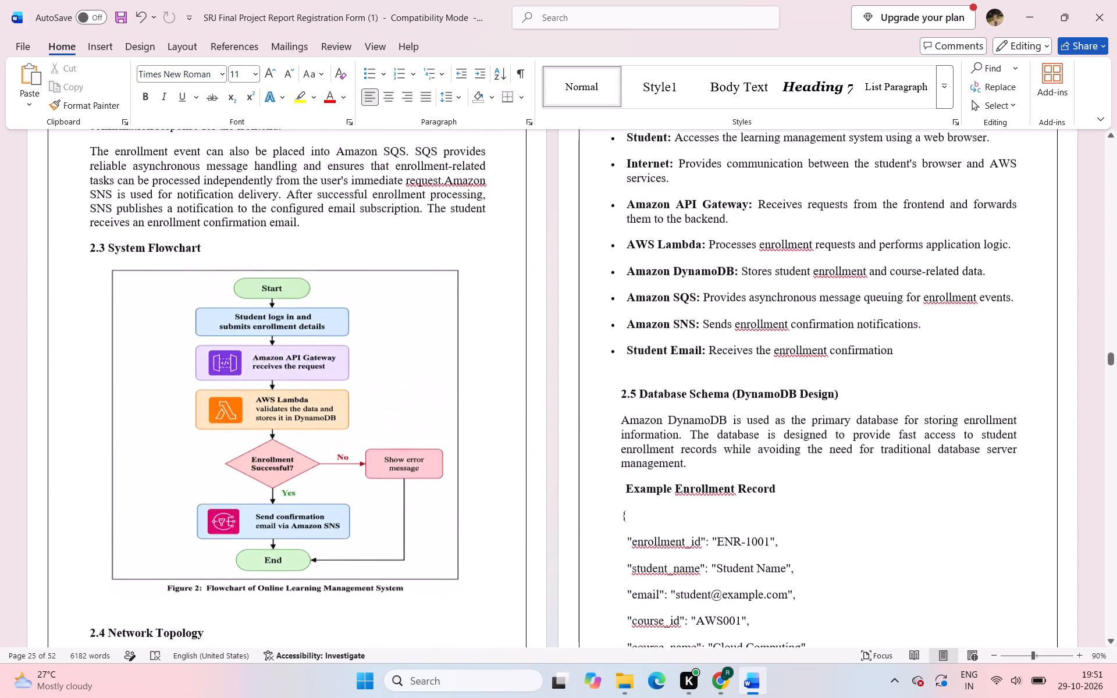
scroll(215, 342, up, 3)
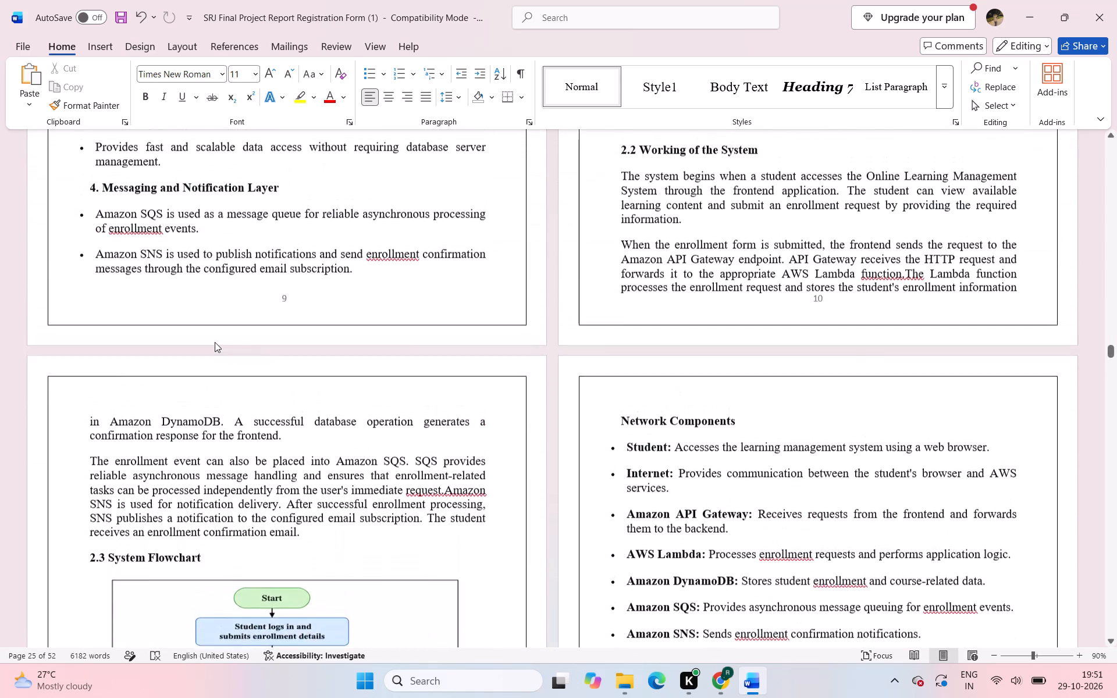
scroll(215, 342, up, 2)
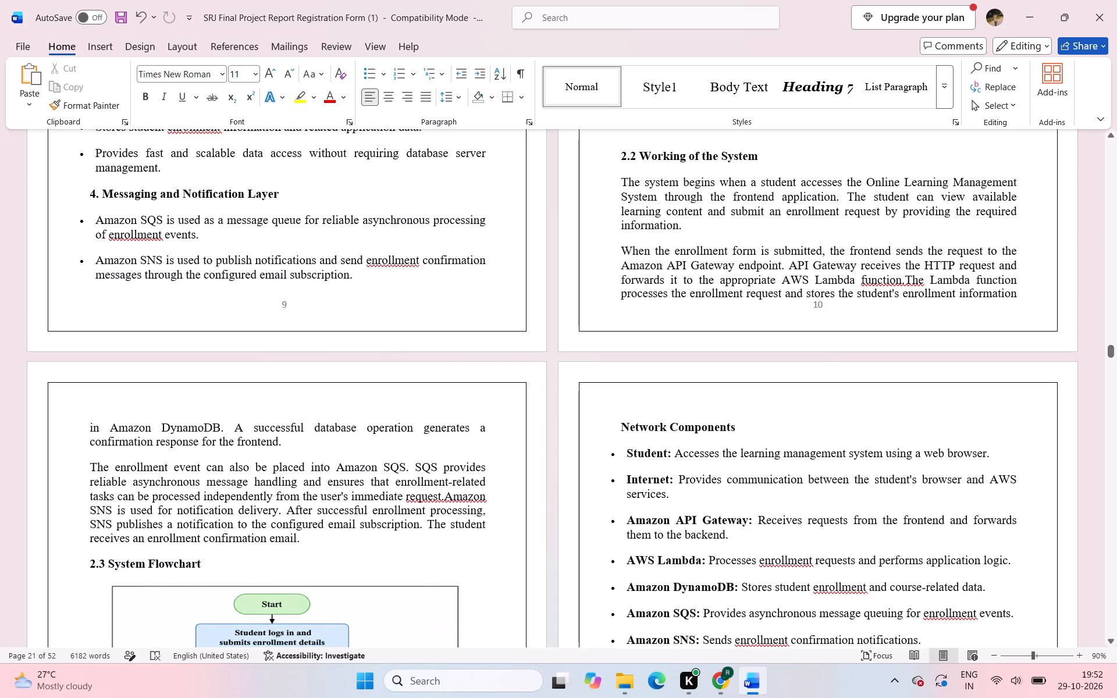
drag(226, 425, 233, 429)
drag(233, 429, 282, 444)
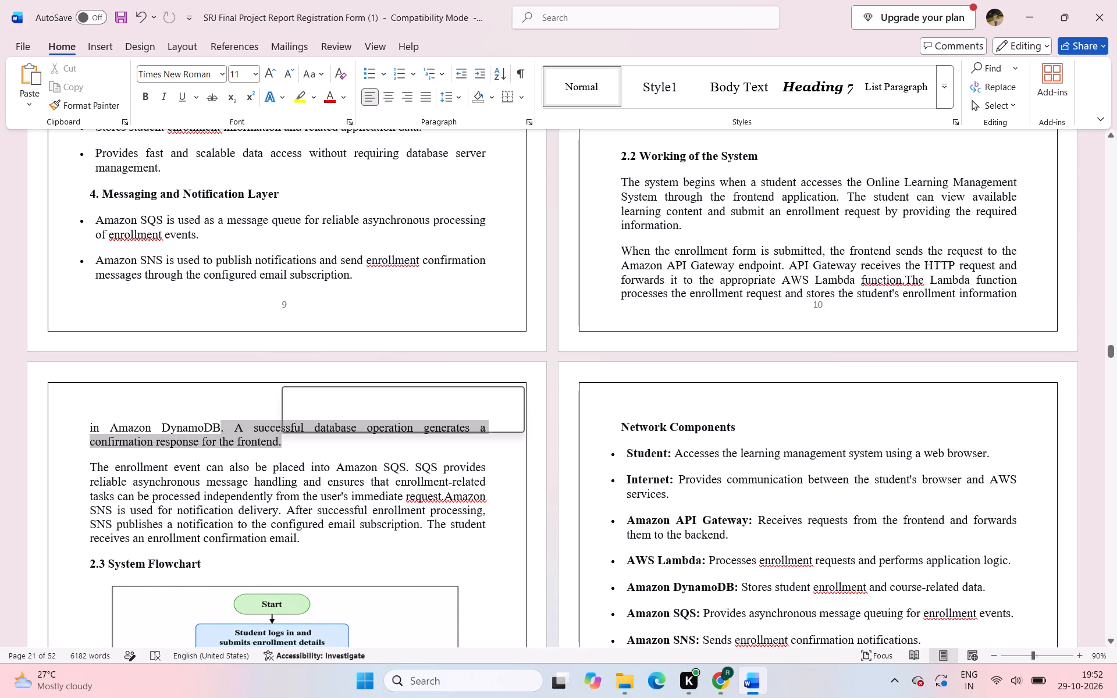
key(BackSpace)
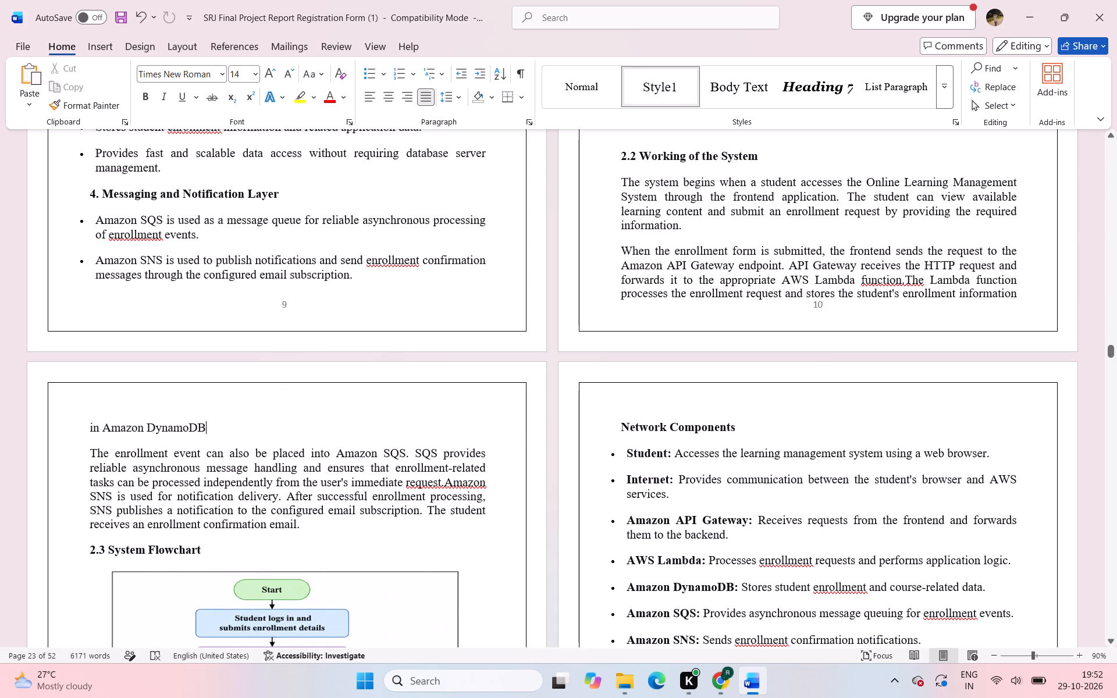
key(period)
scroll(282, 444, down, 4)
scroll(282, 444, up, 1)
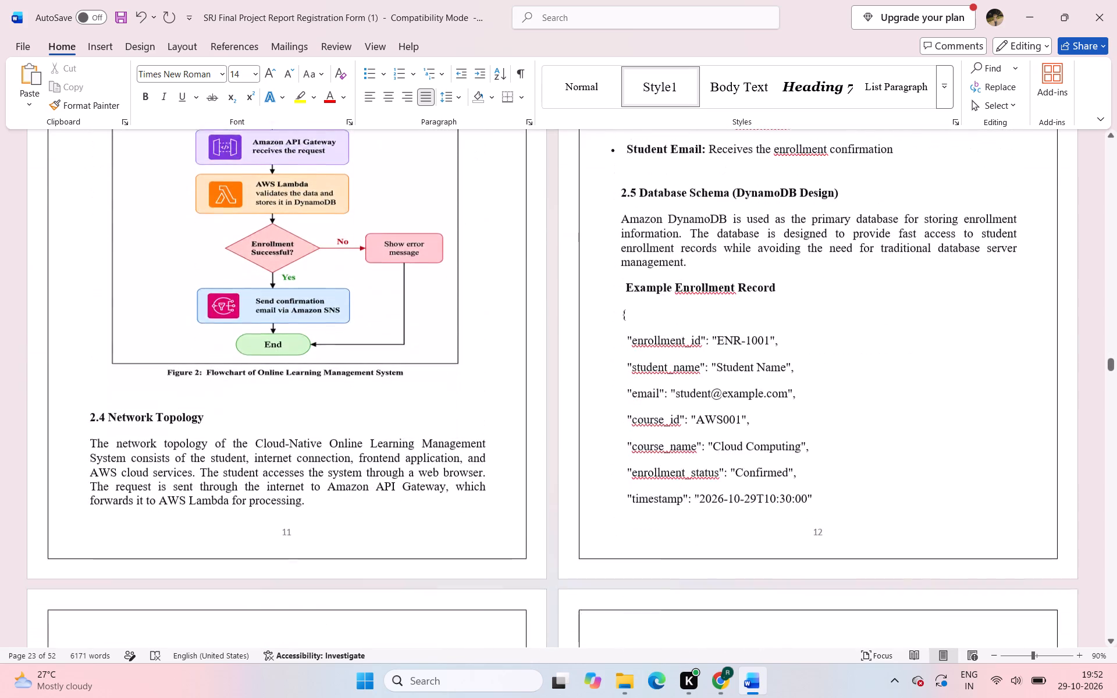
scroll(282, 444, up, 2)
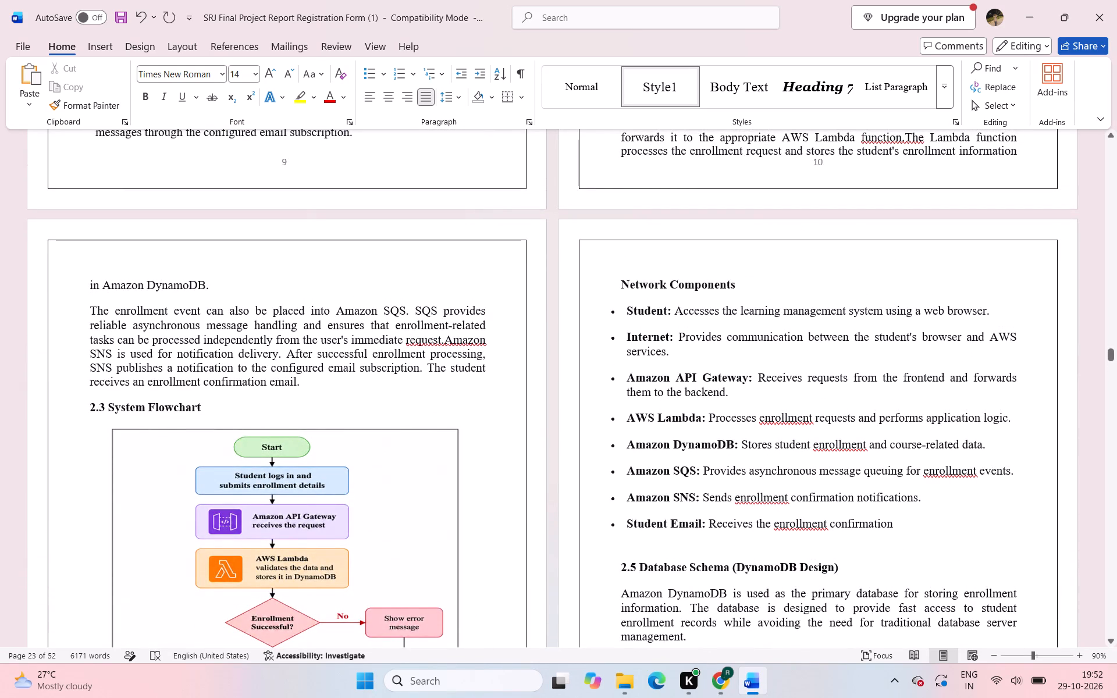
Delete the leftover text "in Amazon DynamoDB." above the paragraph beginning "The enrollment event can also be placed into Amazon SQS.".
drag(88, 286, 119, 291)
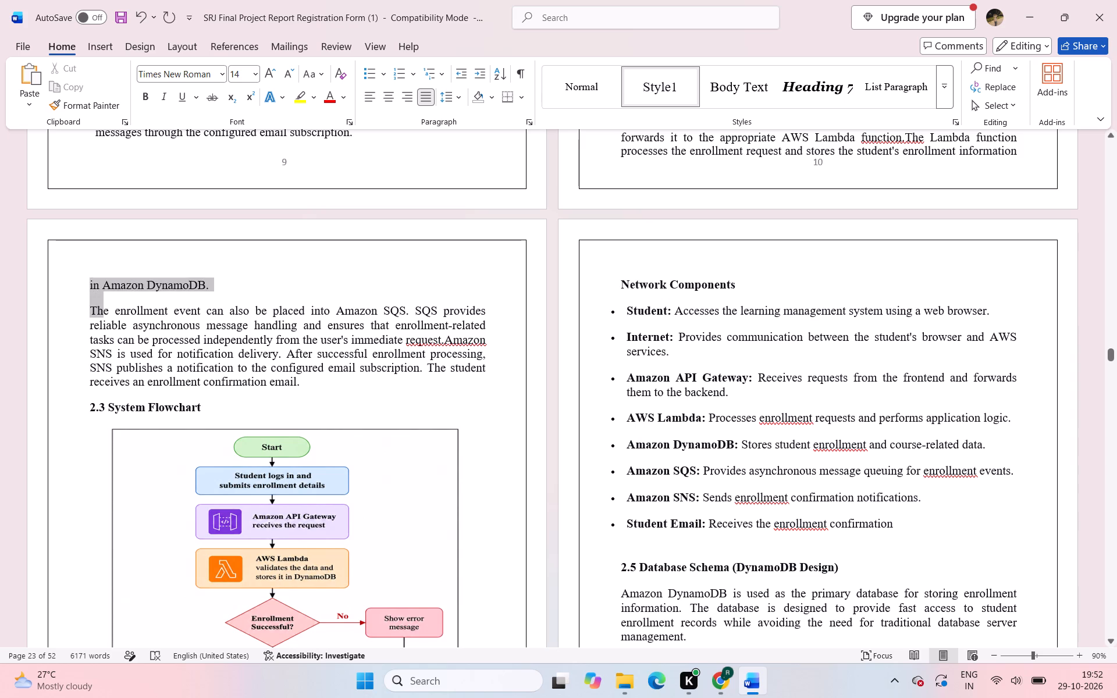
drag(119, 291, 249, 281)
key(BackSpace)
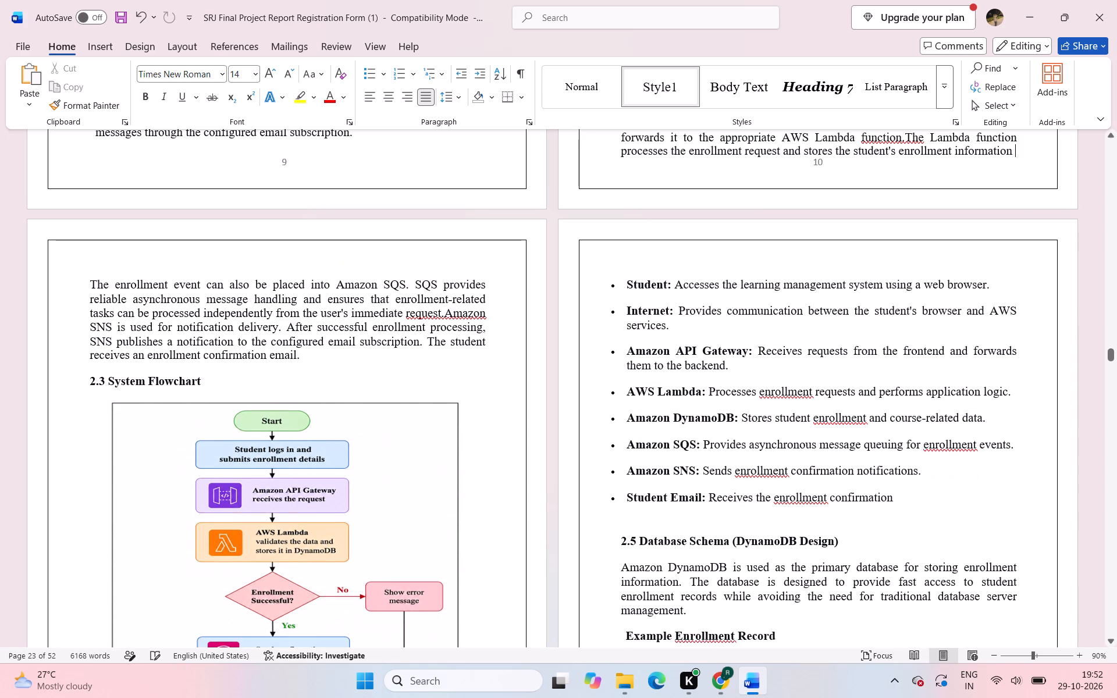
Remove the blank line between the Figure 1 caption and the 2.2 Working of the System heading.
scroll(249, 281, down, 4)
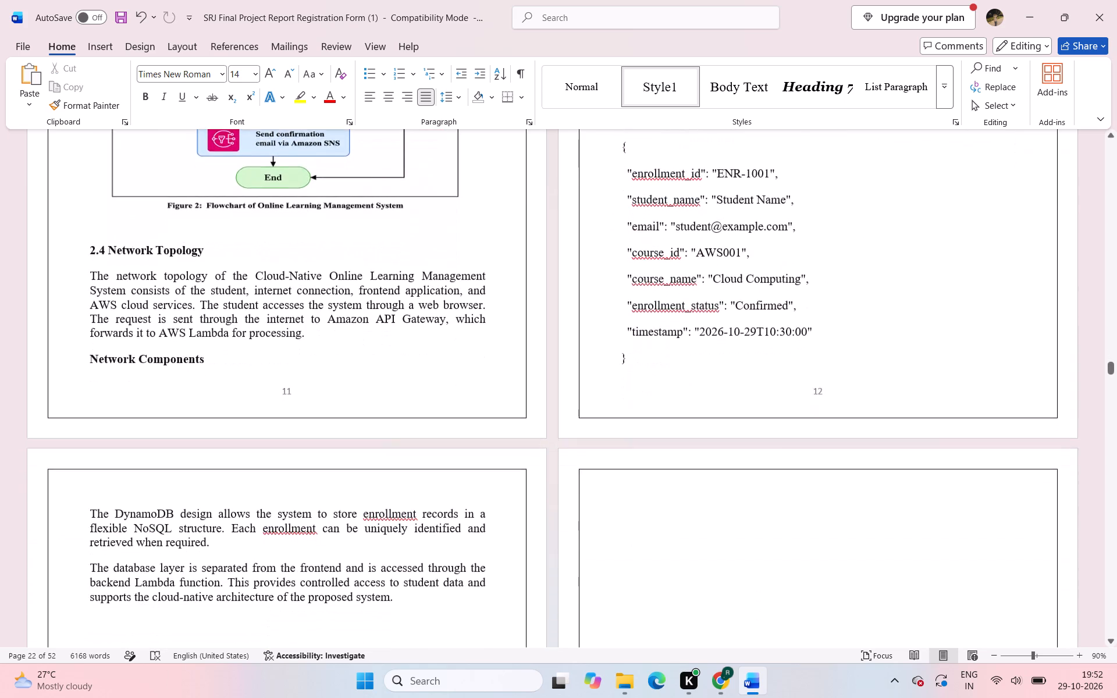
scroll(249, 281, down, 4)
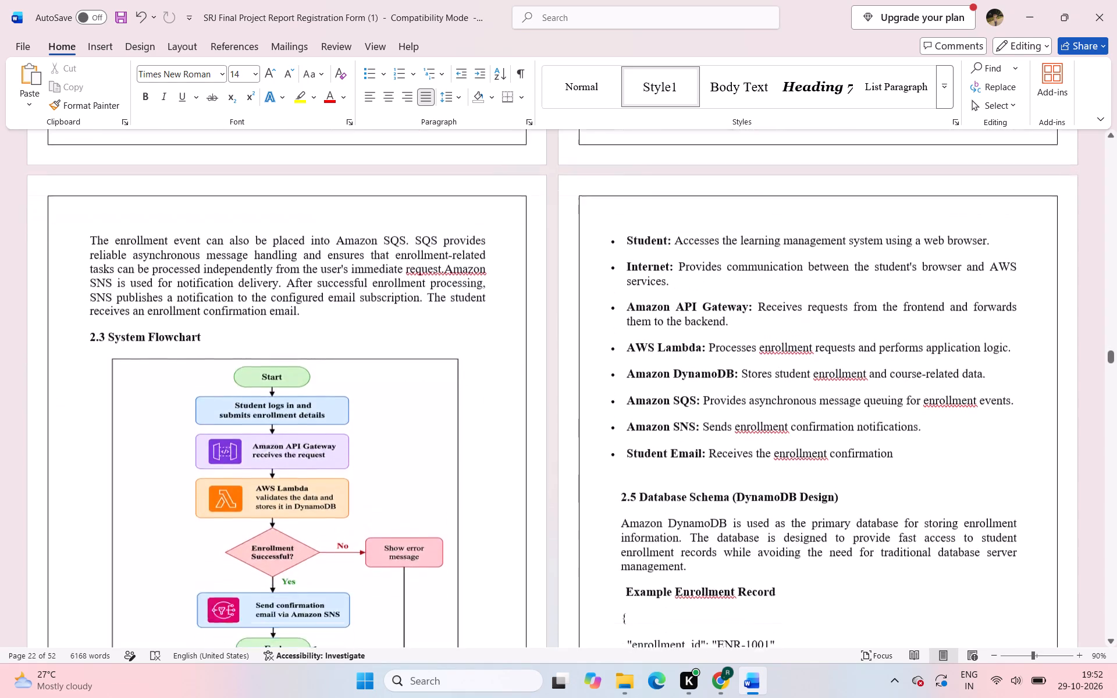
scroll(249, 281, down, 1)
scroll(249, 281, up, 1)
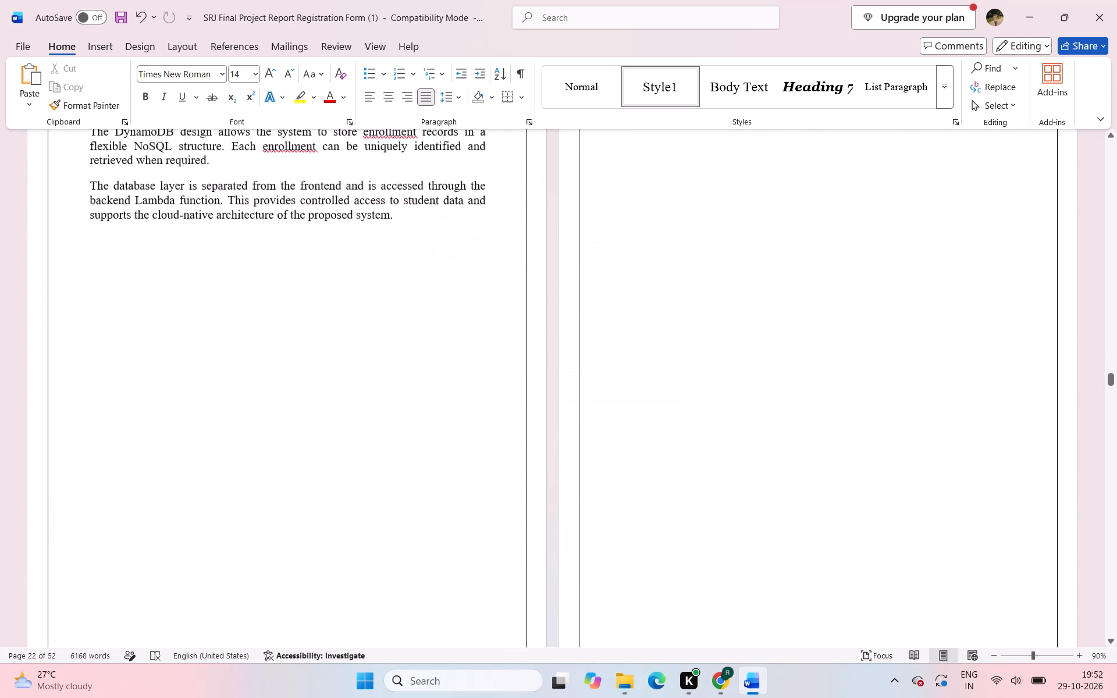
scroll(249, 281, up, 1)
scroll(249, 281, down, 1)
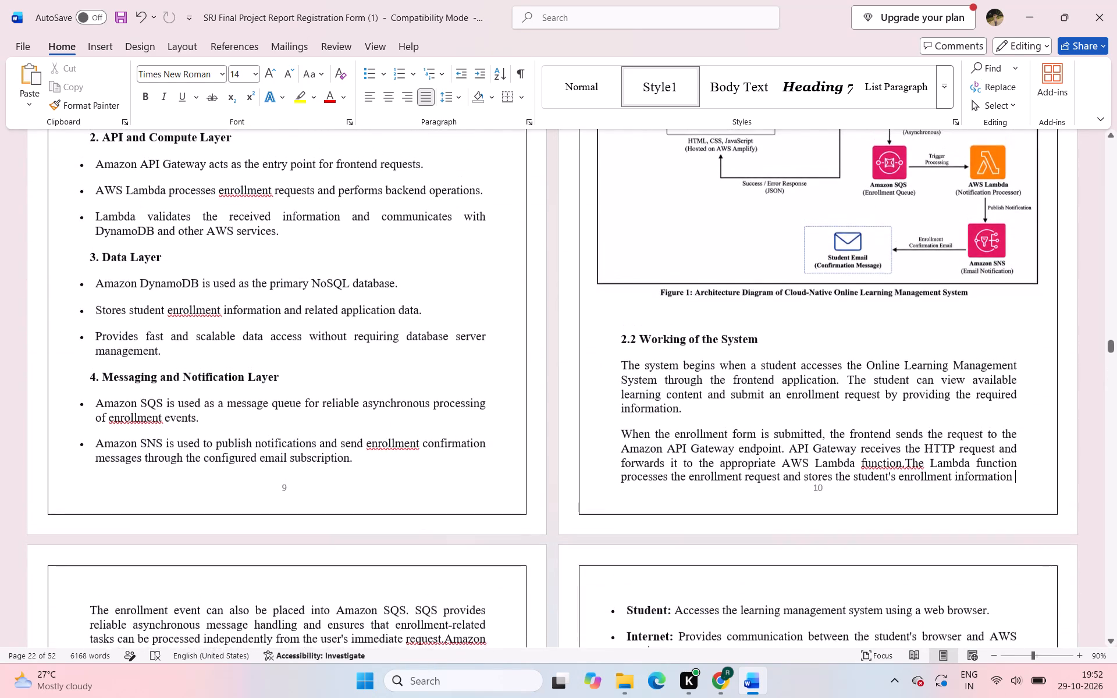
scroll(440, 336, up, 1)
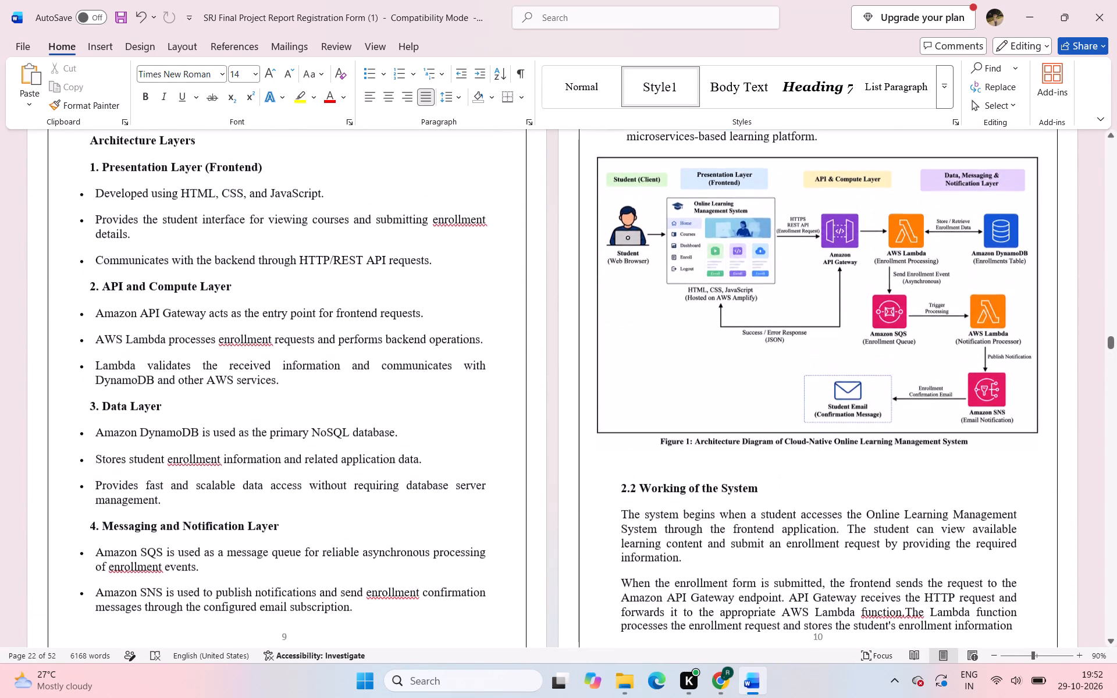
click(614, 472)
key(BackSpace)
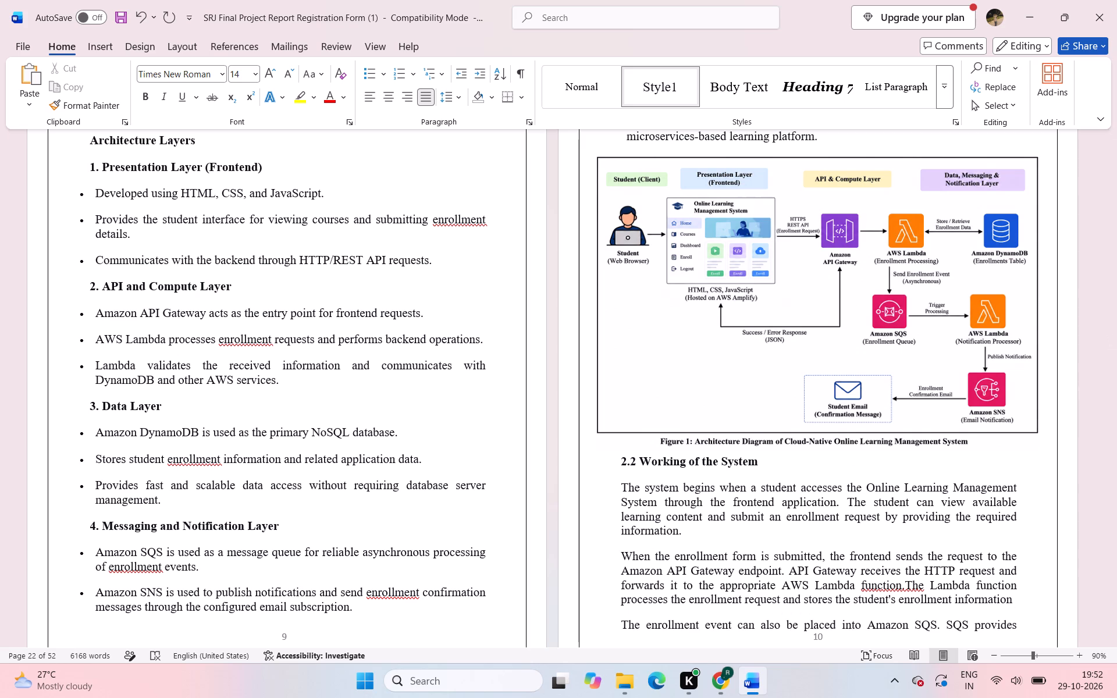
Review the page flow from the Architecture Layers through the 2.5 Database Schema section for remaining spacing and overflow.
scroll(579, 493, up, 1)
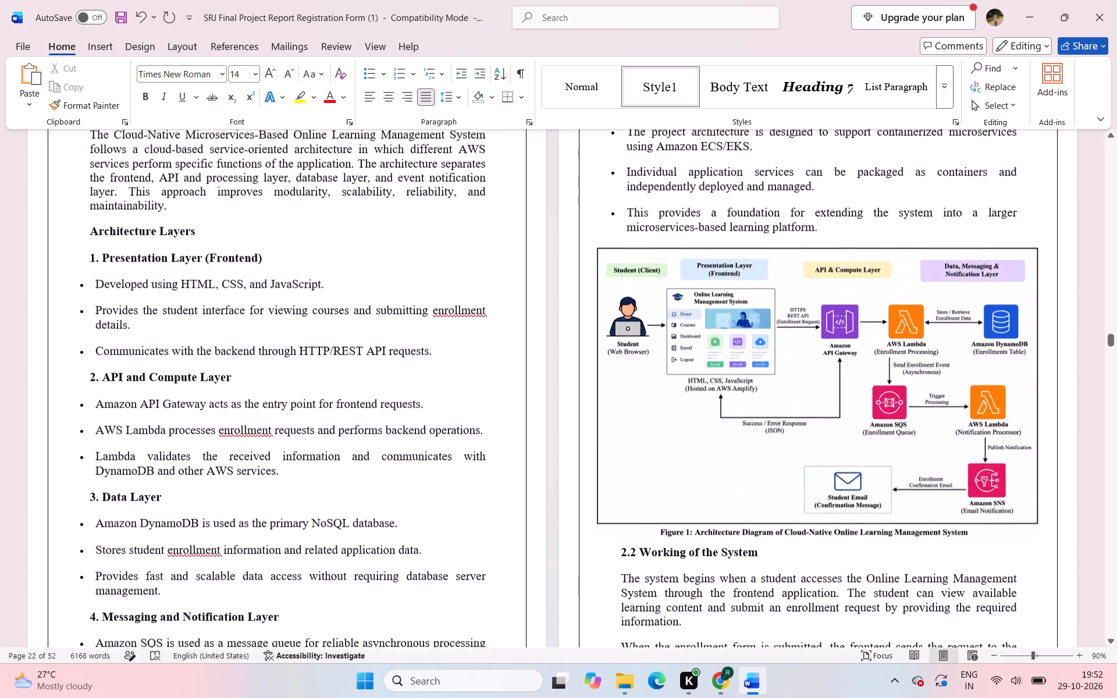
scroll(579, 493, up, 1)
scroll(579, 493, down, 2)
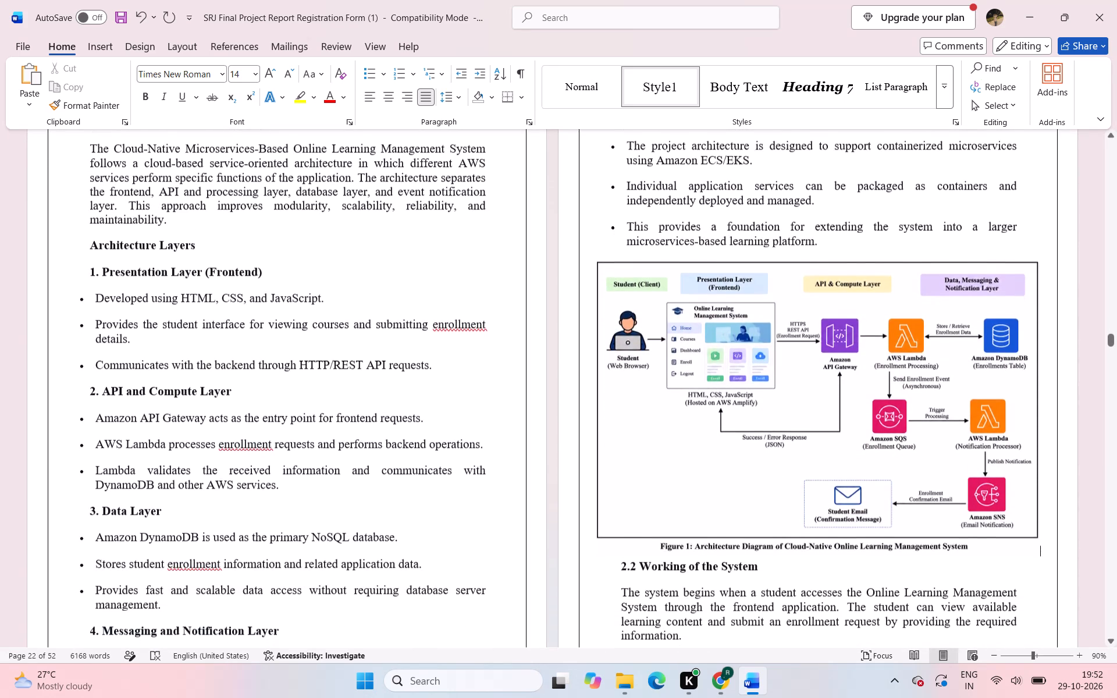
scroll(579, 493, down, 4)
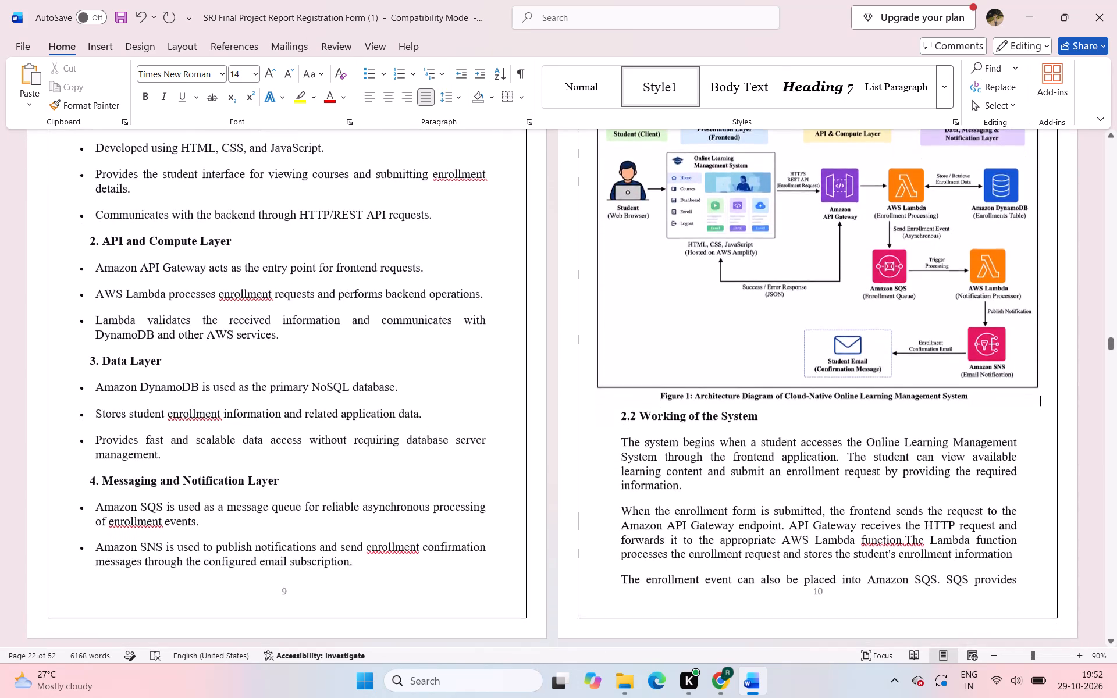
scroll(579, 493, down, 4)
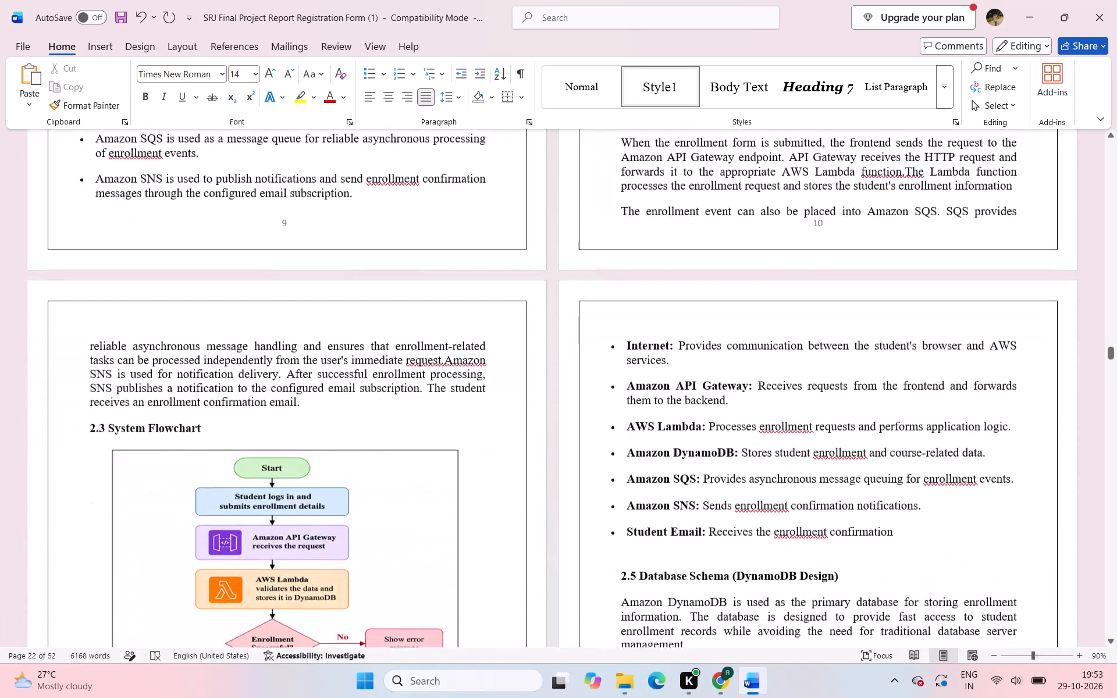
scroll(579, 493, down, 1)
scroll(579, 493, up, 1)
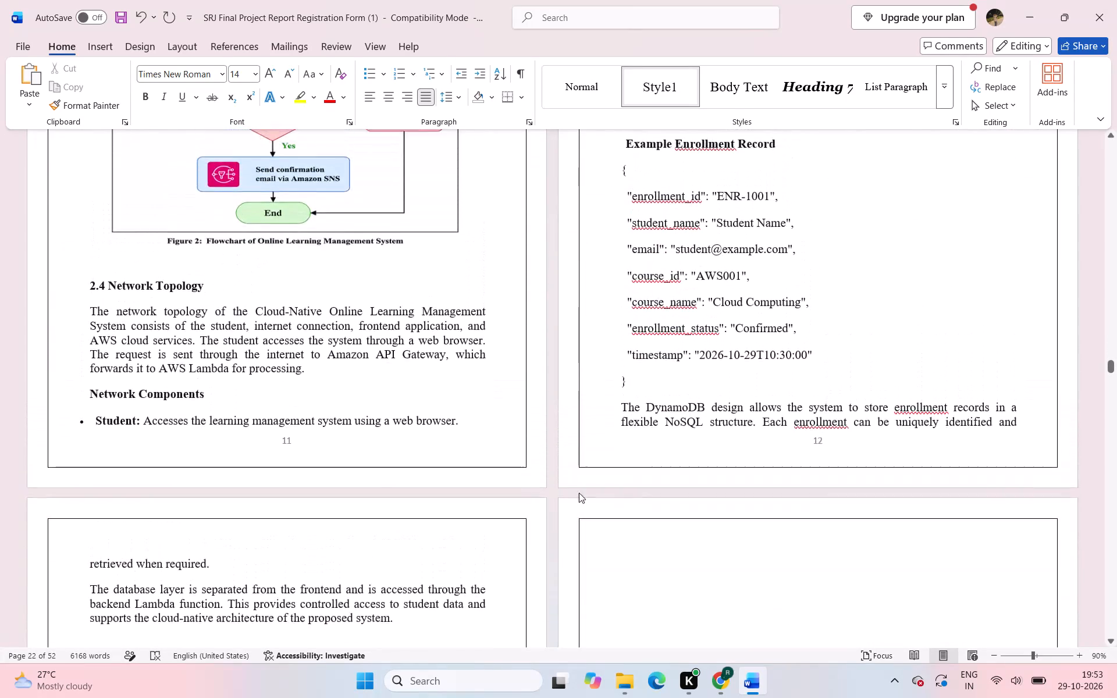
scroll(579, 493, up, 2)
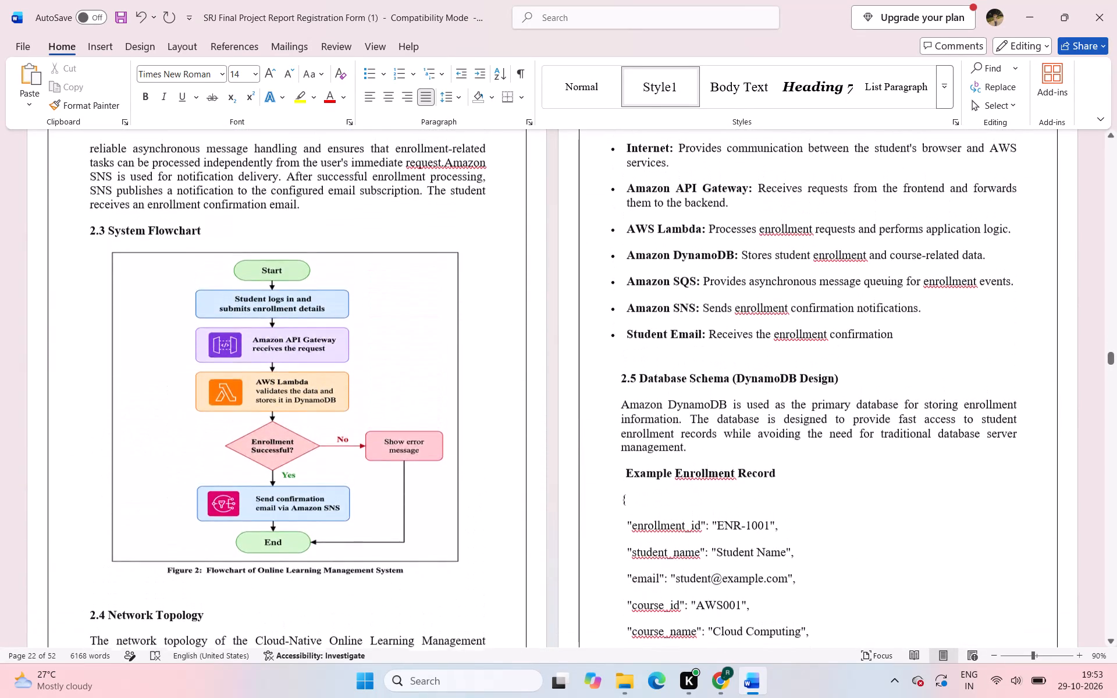
scroll(579, 493, up, 2)
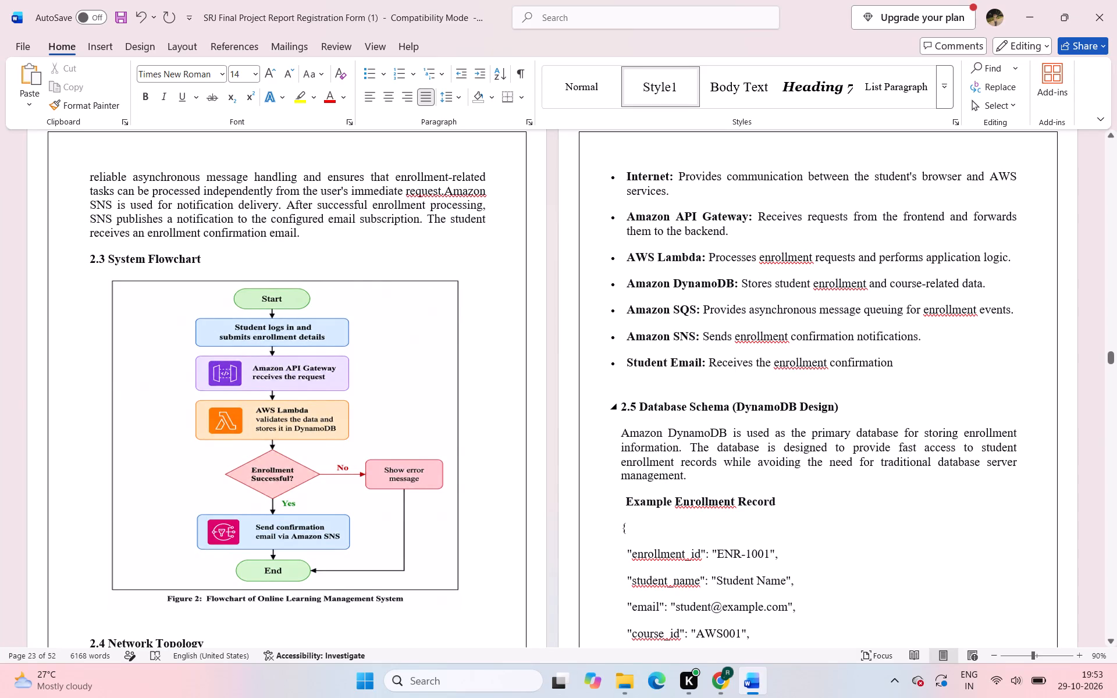
Delete the Student Email entry and its bullet from the end of the Network Components list.
scroll(653, 356, down, 1)
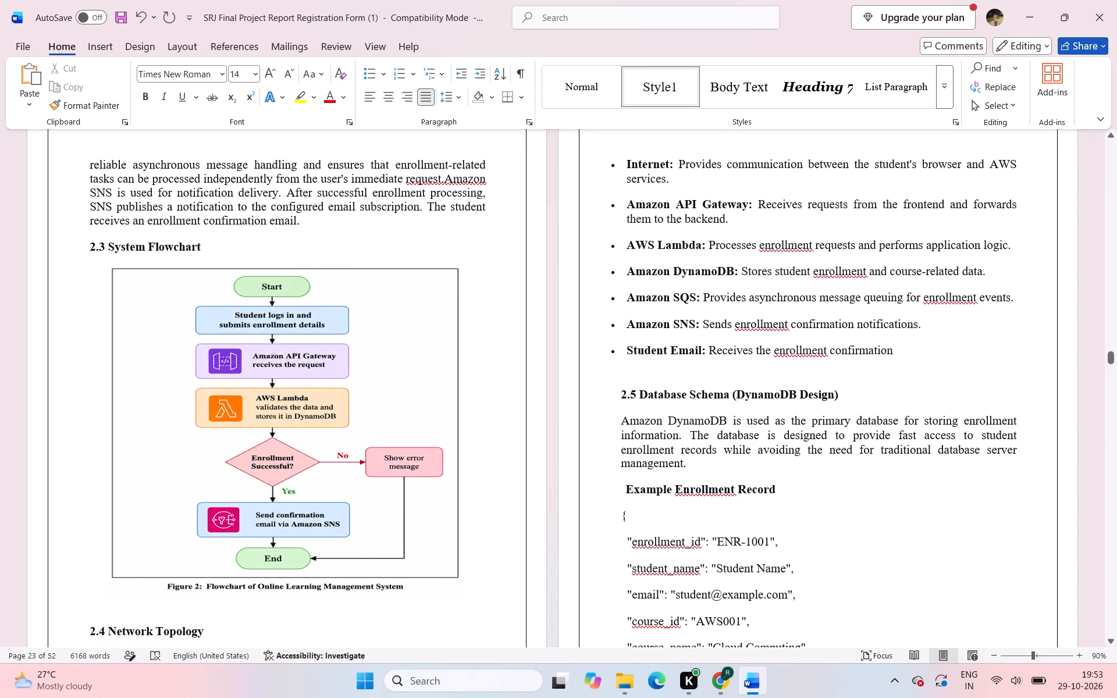
drag(609, 349, 787, 359)
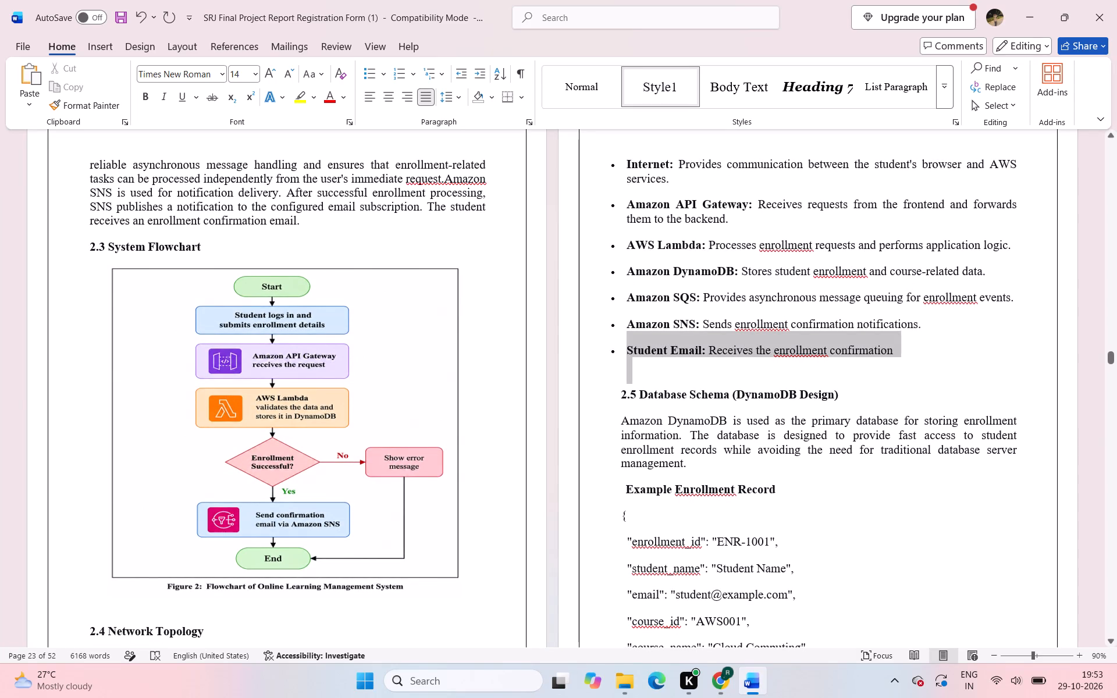
drag(787, 359, 842, 332)
key(BackSpace)
key(BackSpace)
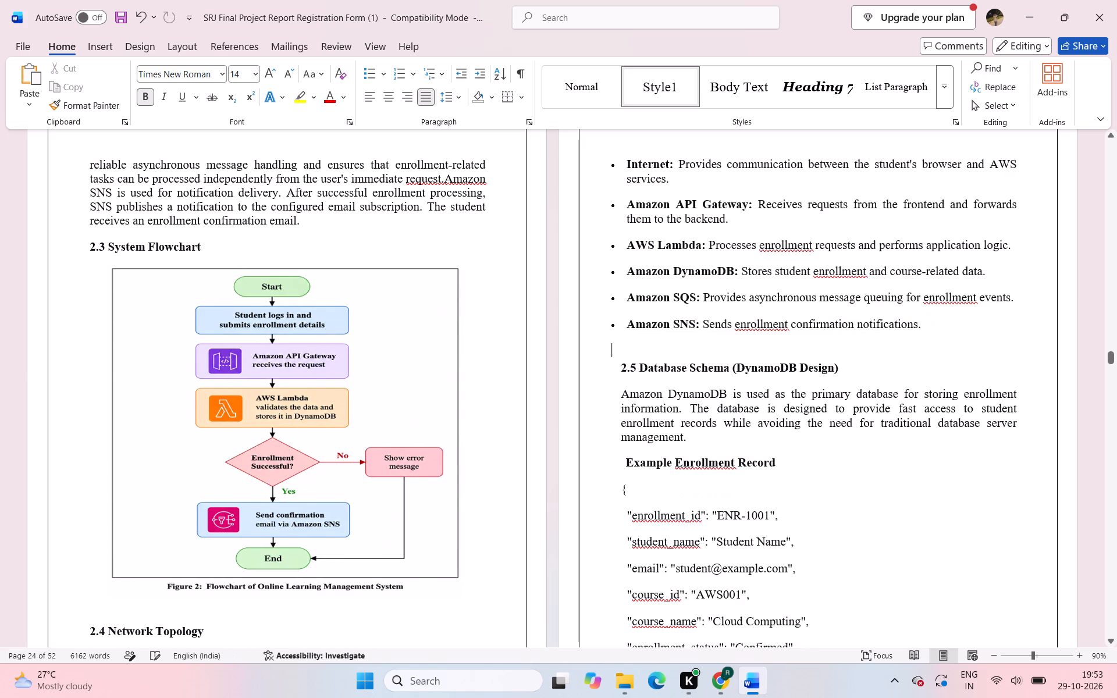
Join the paragraph beginning "The database layer is separated" to the end of the preceding paragraph, after "retrieved when required.".
scroll(842, 332, down, 2)
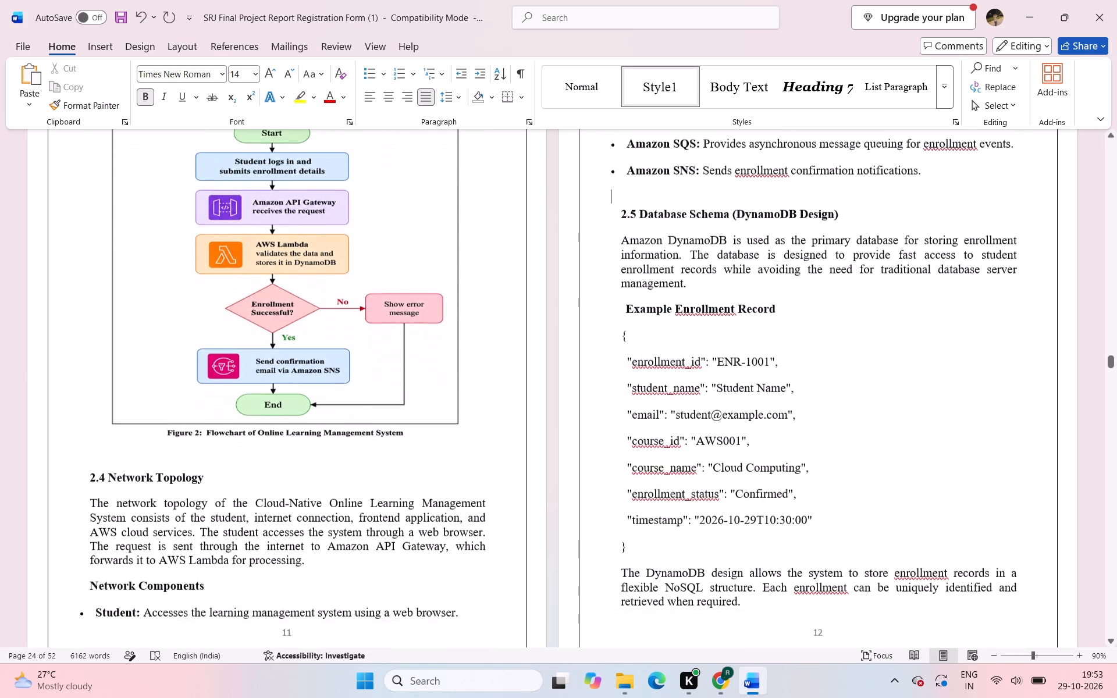
scroll(842, 332, down, 2)
scroll(842, 332, up, 1)
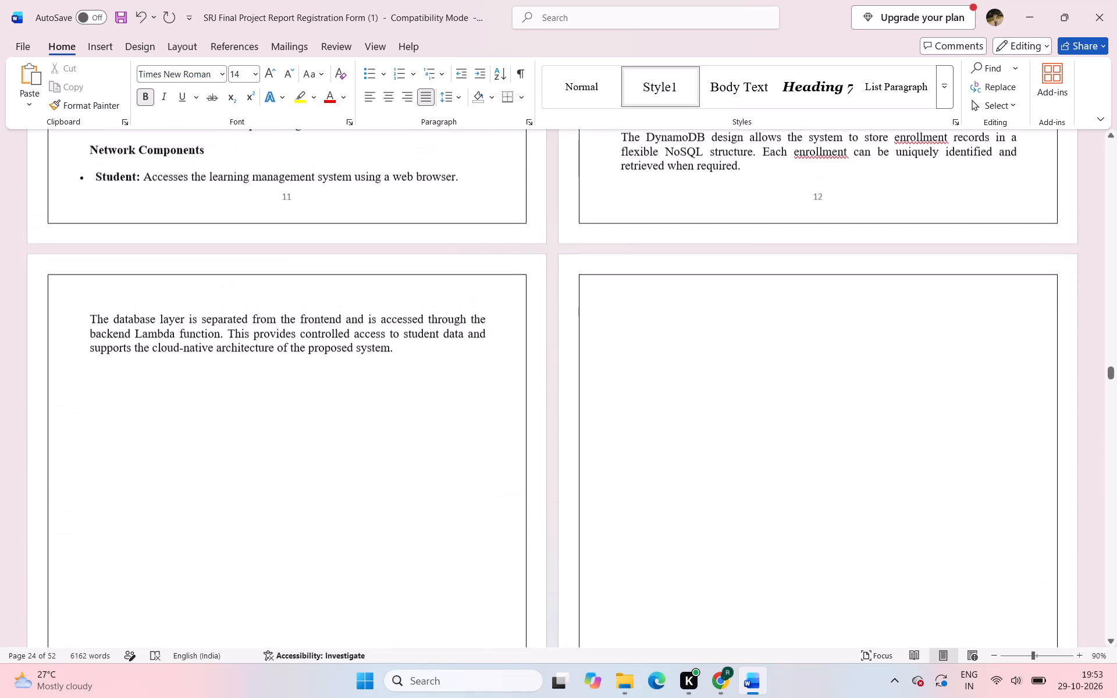
scroll(842, 332, up, 1)
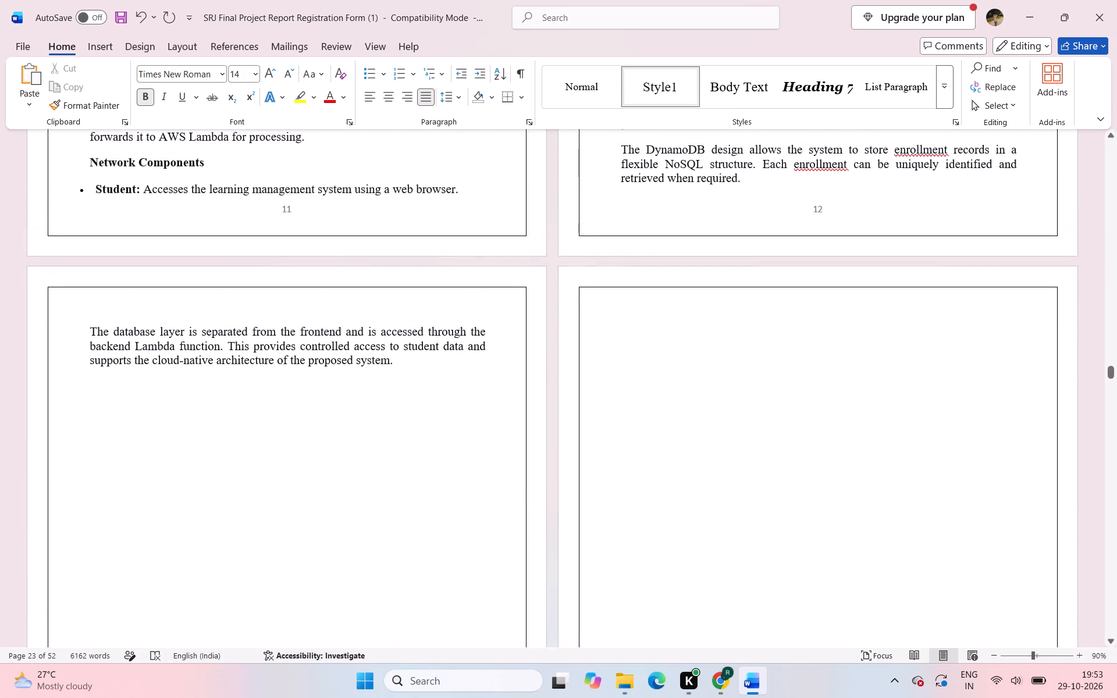
scroll(842, 332, up, 1)
click(87, 333)
key(BackSpace)
key(BackSpace)
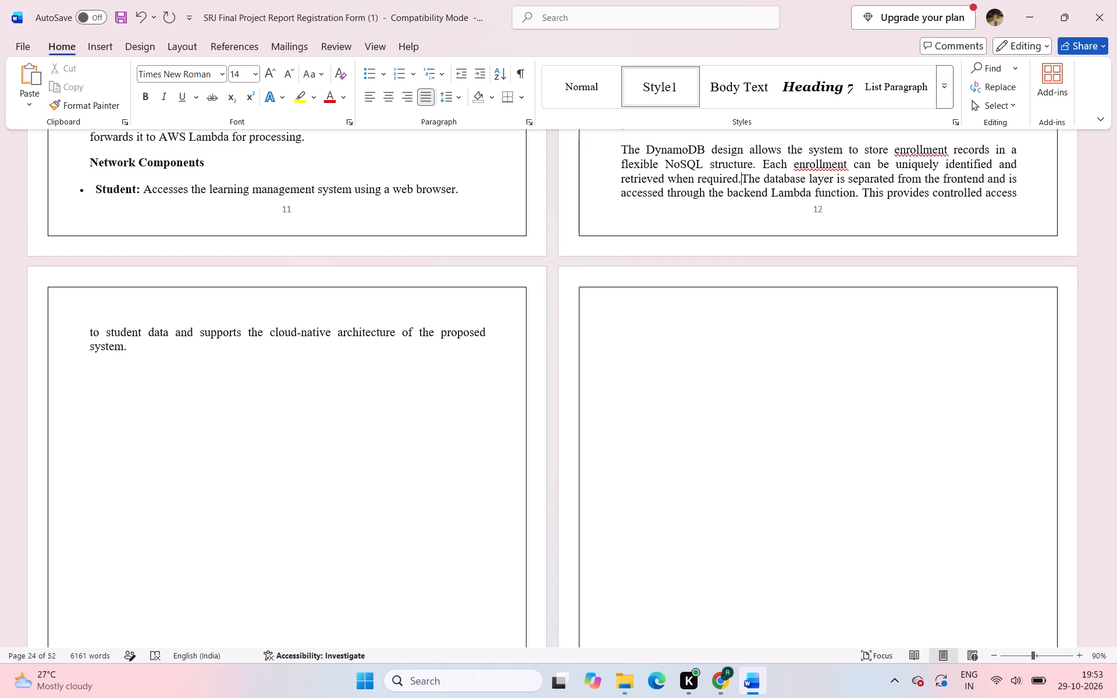
Delete the opening brace and its separate line between Example Enrollment Record and the "enrollment_id" line.
scroll(87, 333, up, 1)
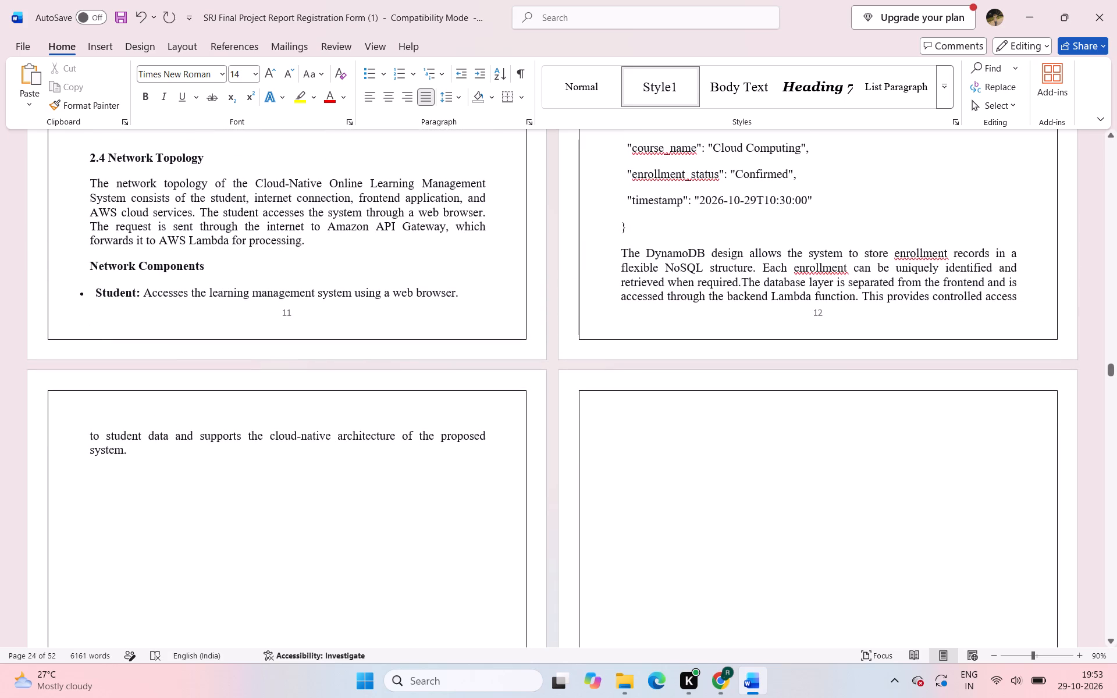
scroll(97, 222, up, 4)
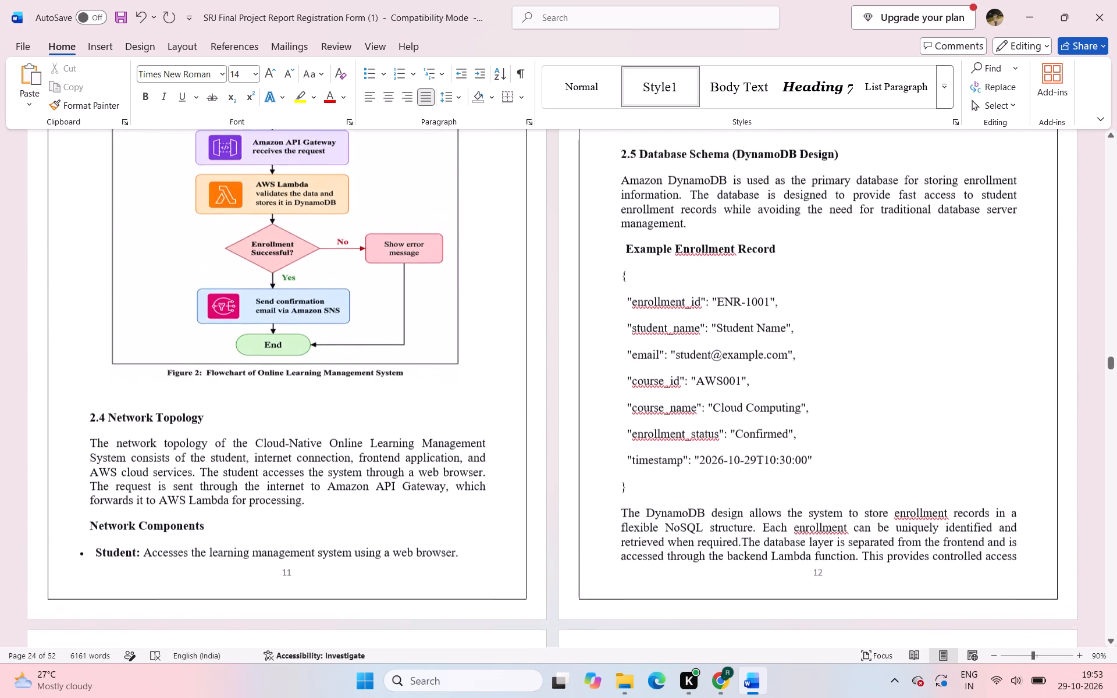
scroll(97, 222, up, 1)
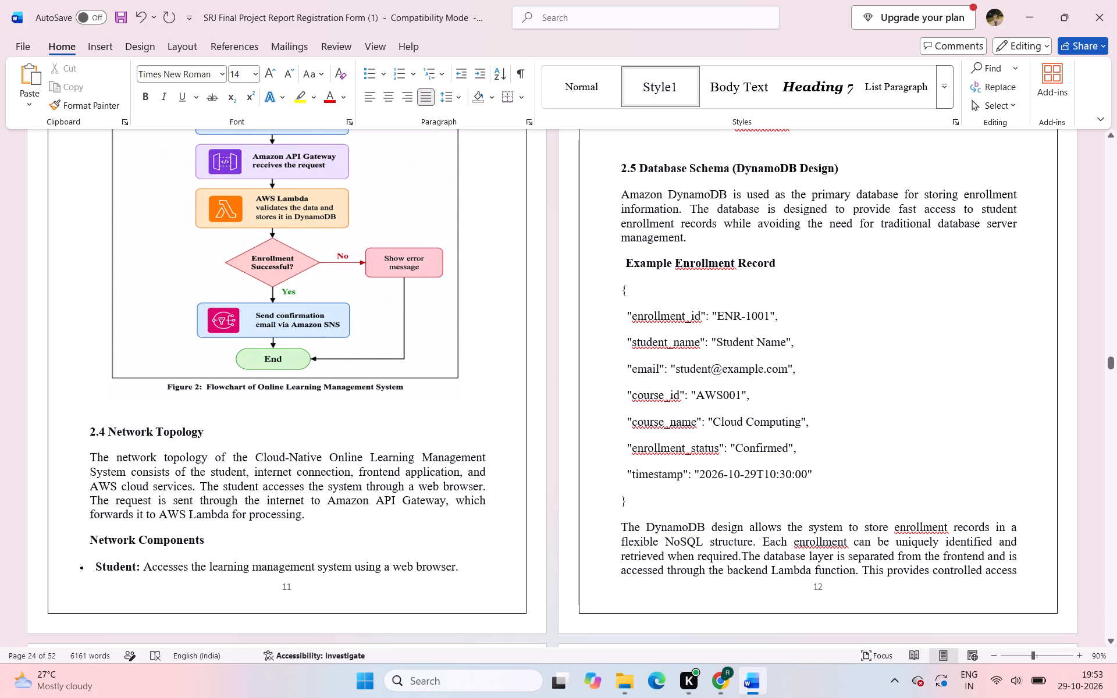
click(627, 302)
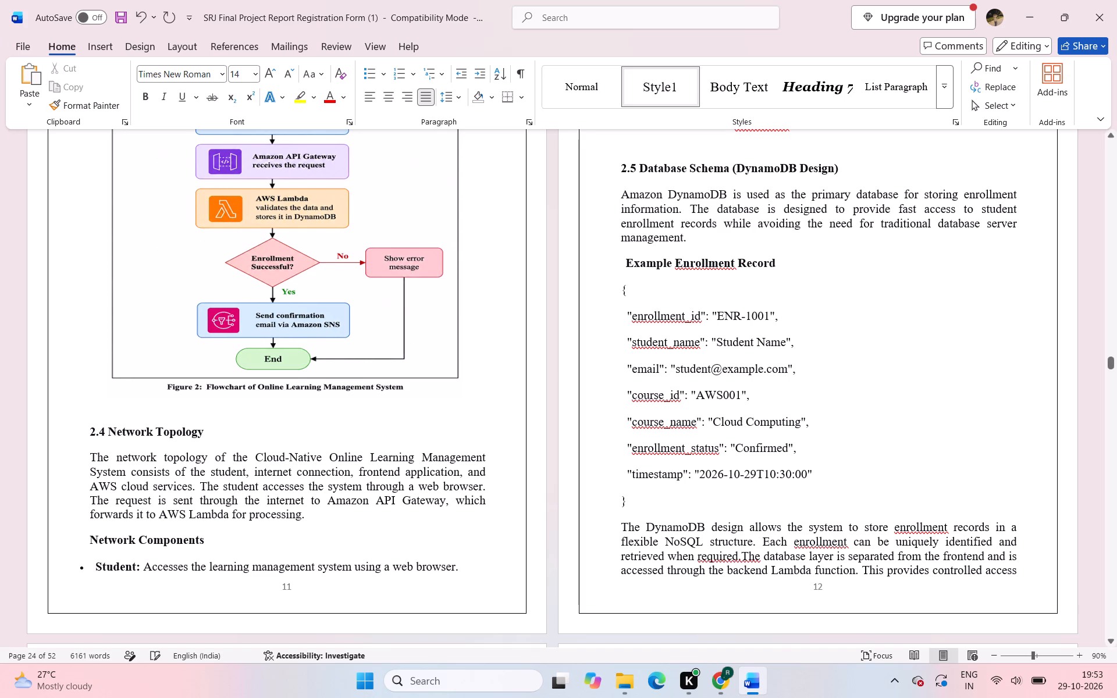
click(629, 286)
key(BackSpace)
key(BackSpace)
key(BackSpace)
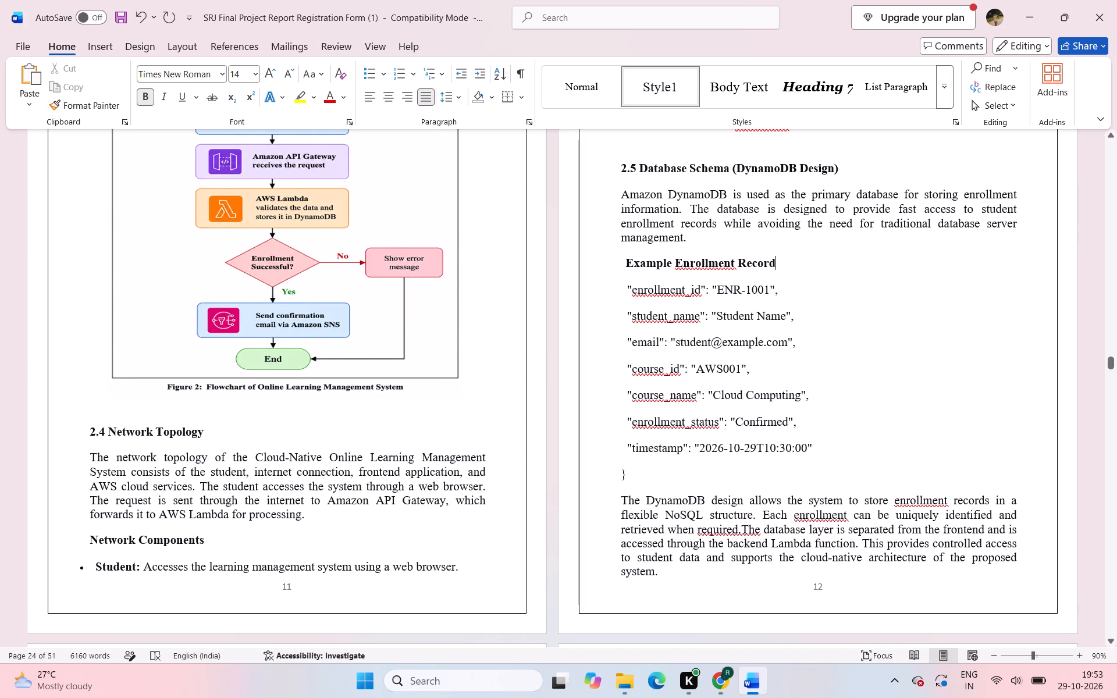
Insert an opening brace "{" followed by a space before "enrollment_id", keeping both on the same line.
click(622, 283)
key(shift+braceleft)
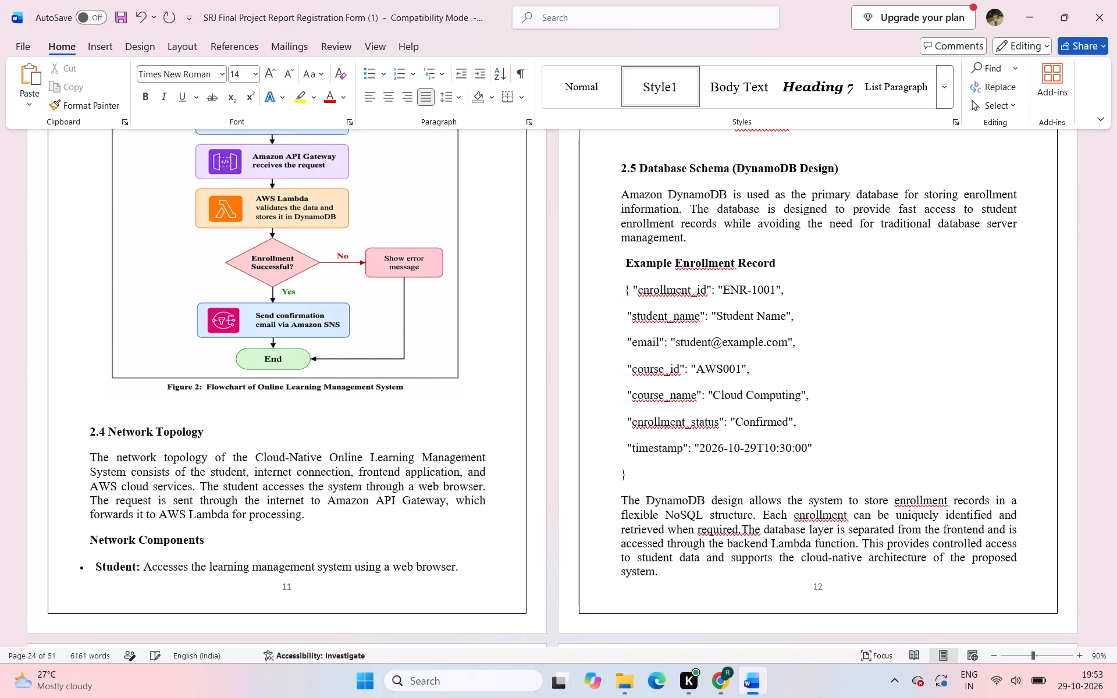
key(Return)
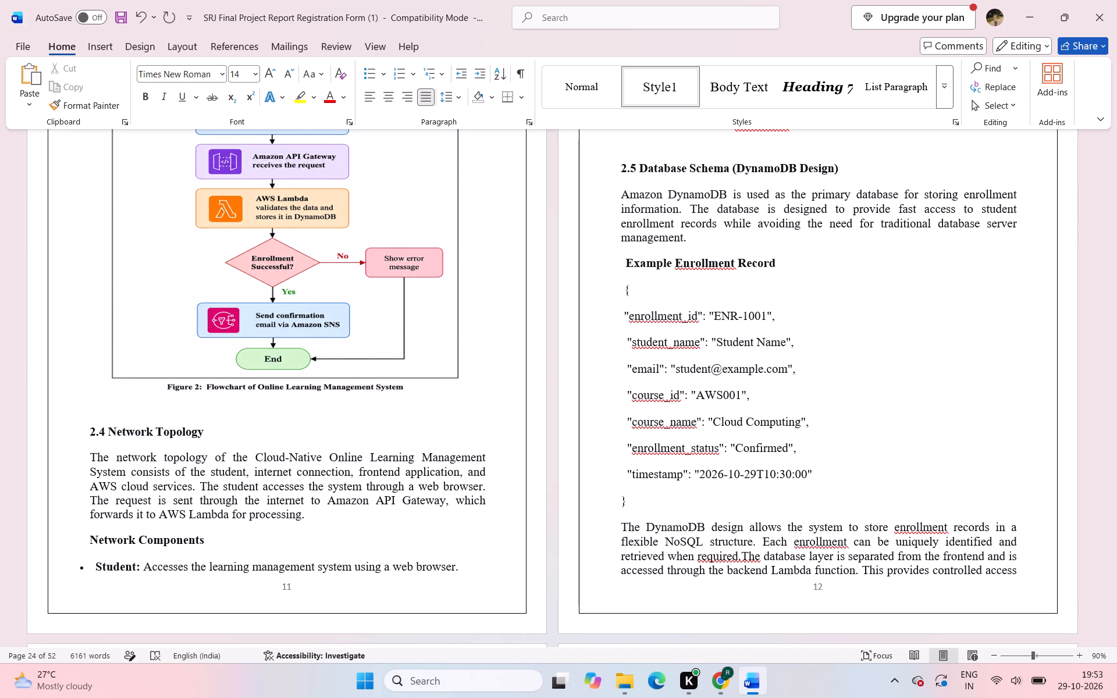
key(BackSpace)
key(BackSpace)
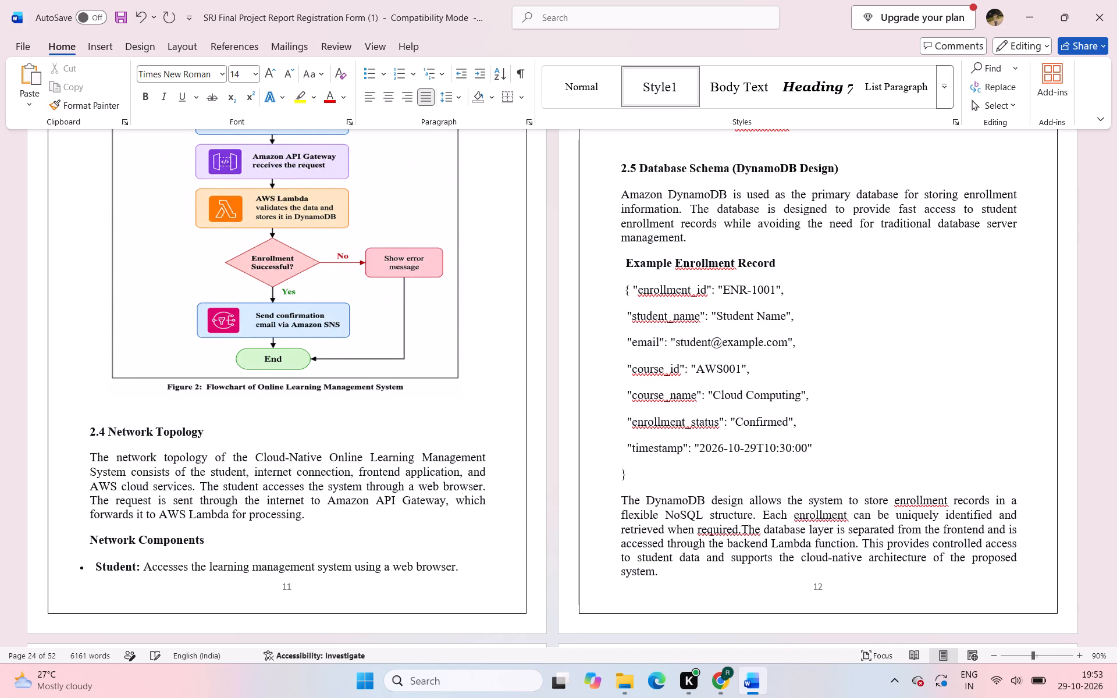
key(space)
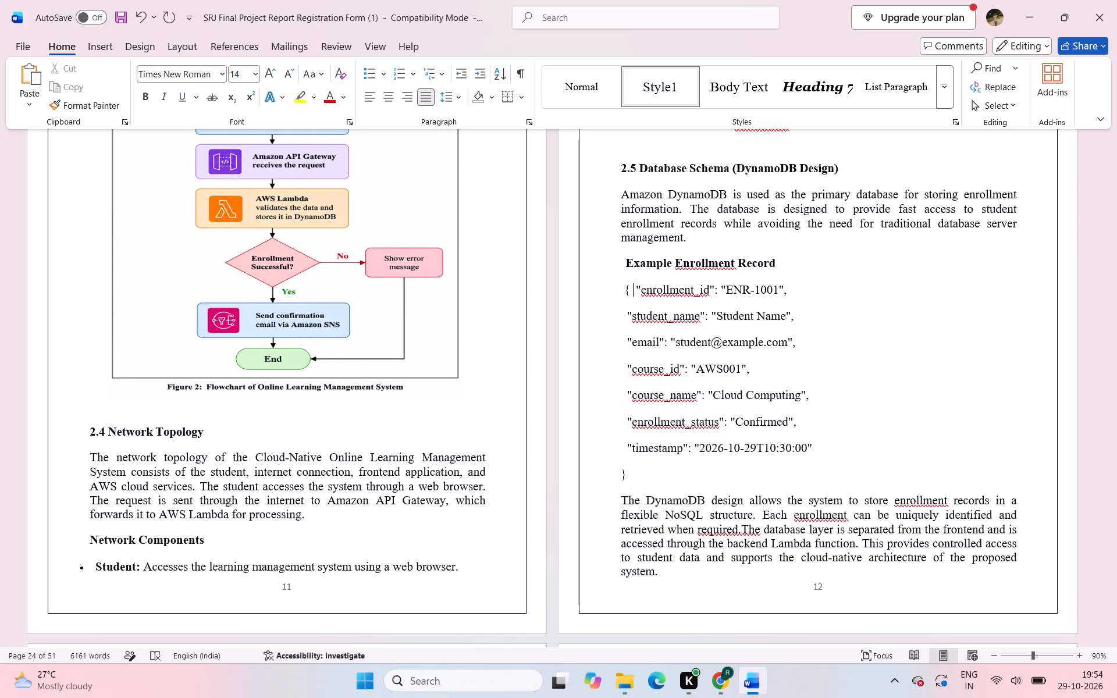
Reveal the formatting marks, delete the next-page section break on the blank page before CHAPTER-3, and hide the marks again.
scroll(673, 446, down, 3)
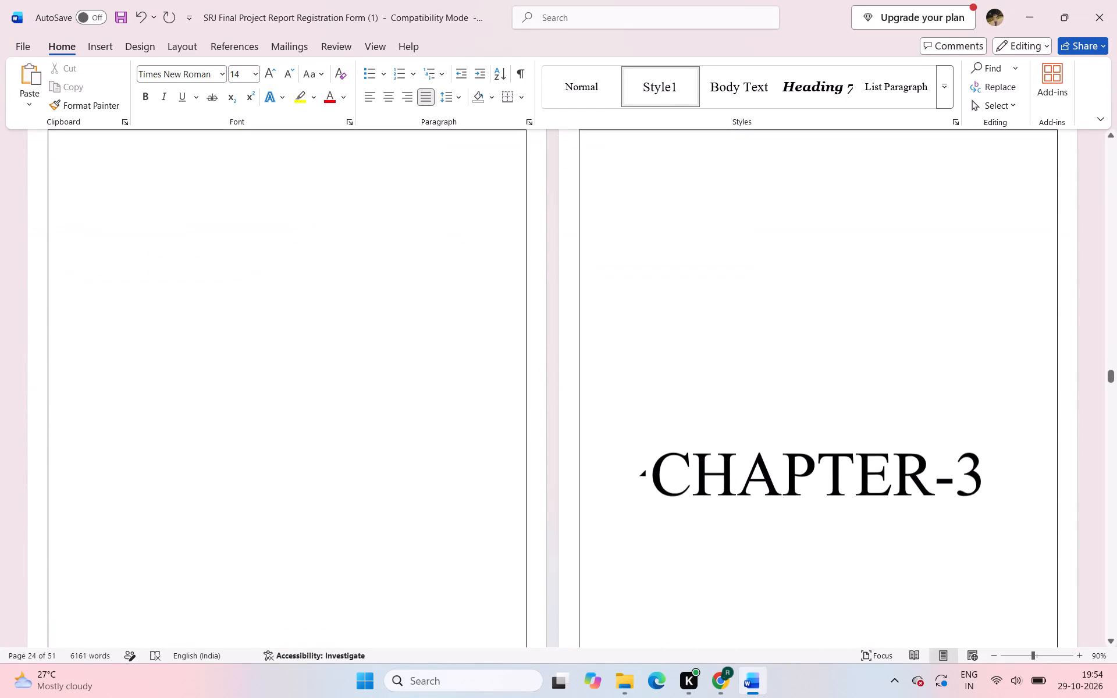
scroll(673, 446, down, 2)
click(518, 76)
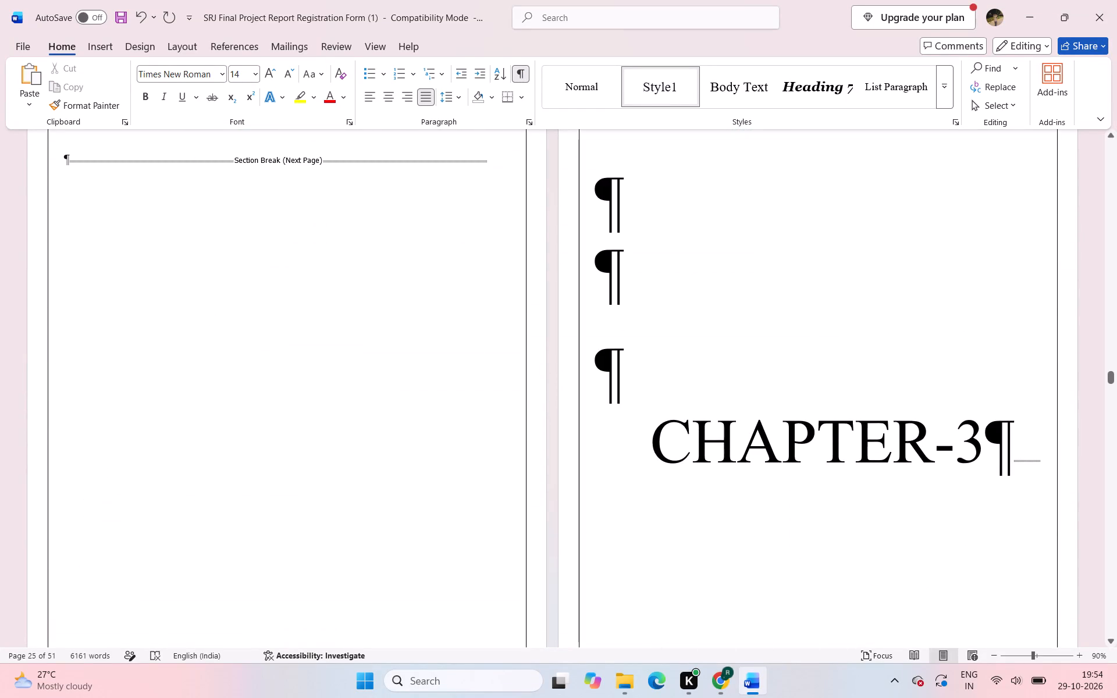
click(320, 155)
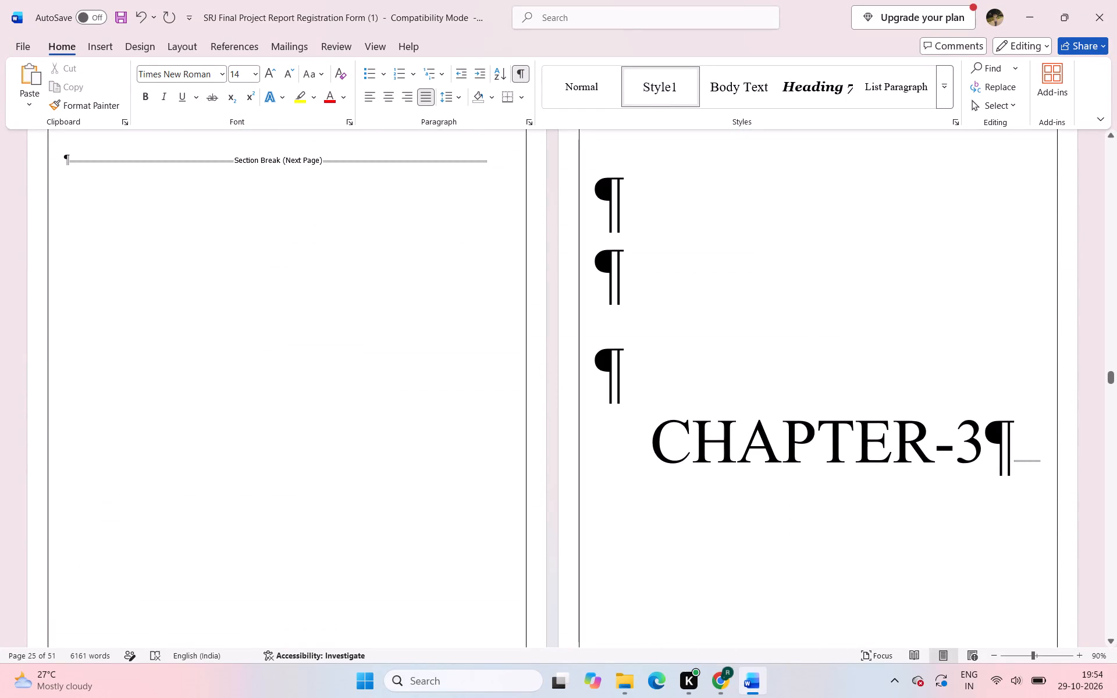
click(318, 164)
key(Delete)
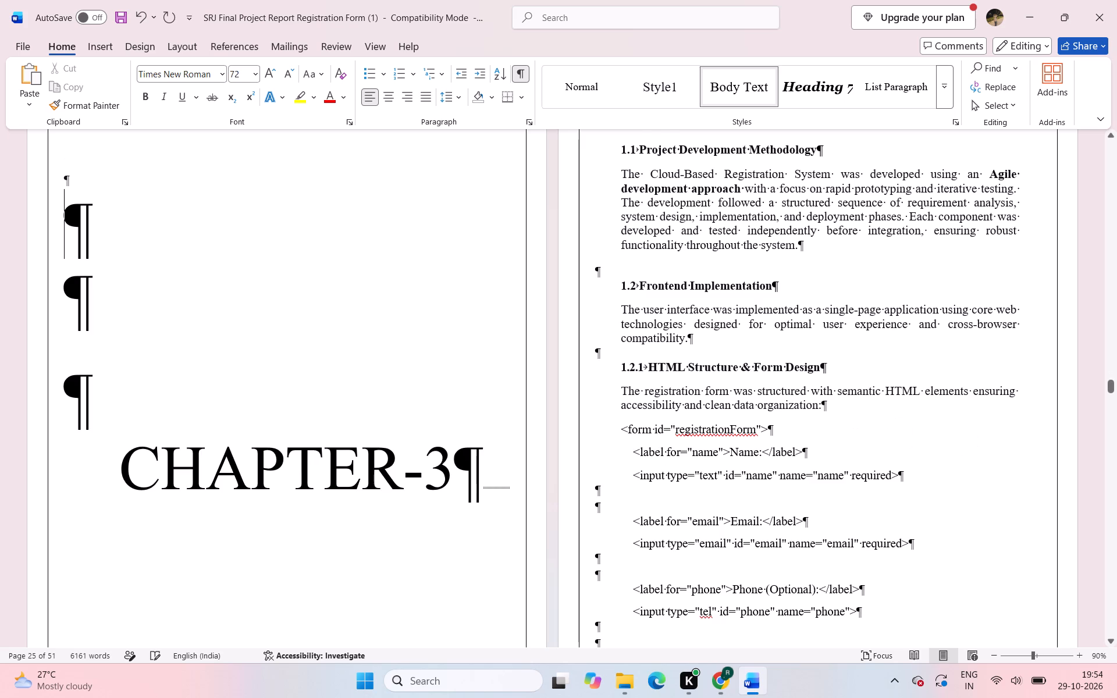
click(519, 78)
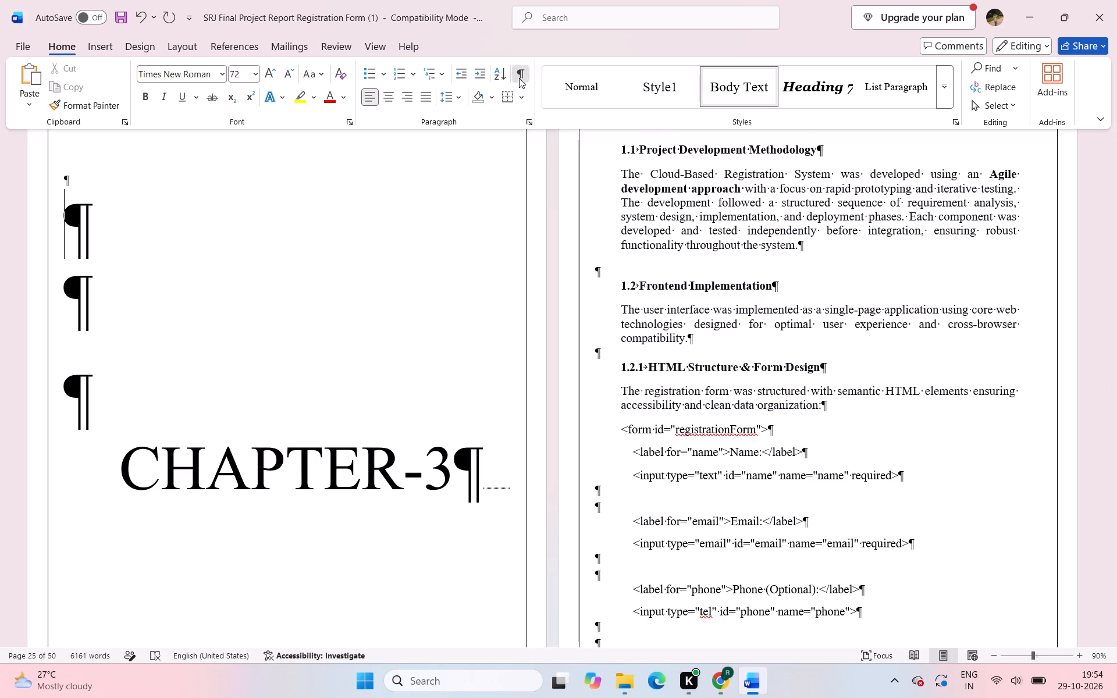
Review the page layout from section 1.7 through all of Chapter 2 to the CHAPTER-3 title page.
scroll(490, 243, up, 3)
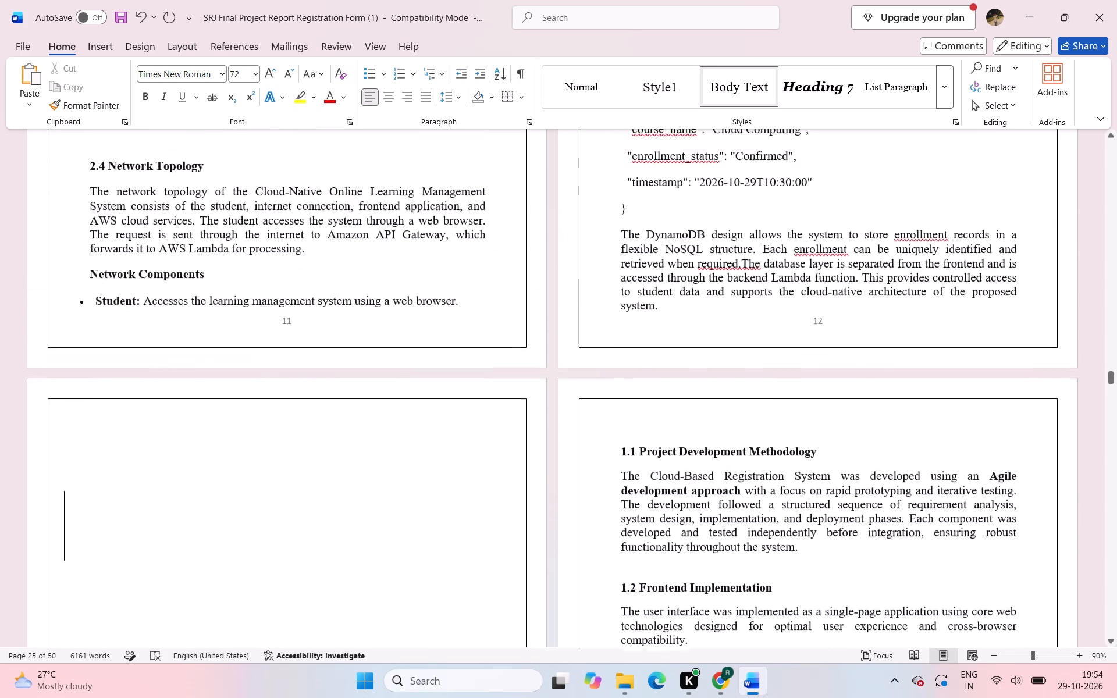
scroll(490, 243, up, 7)
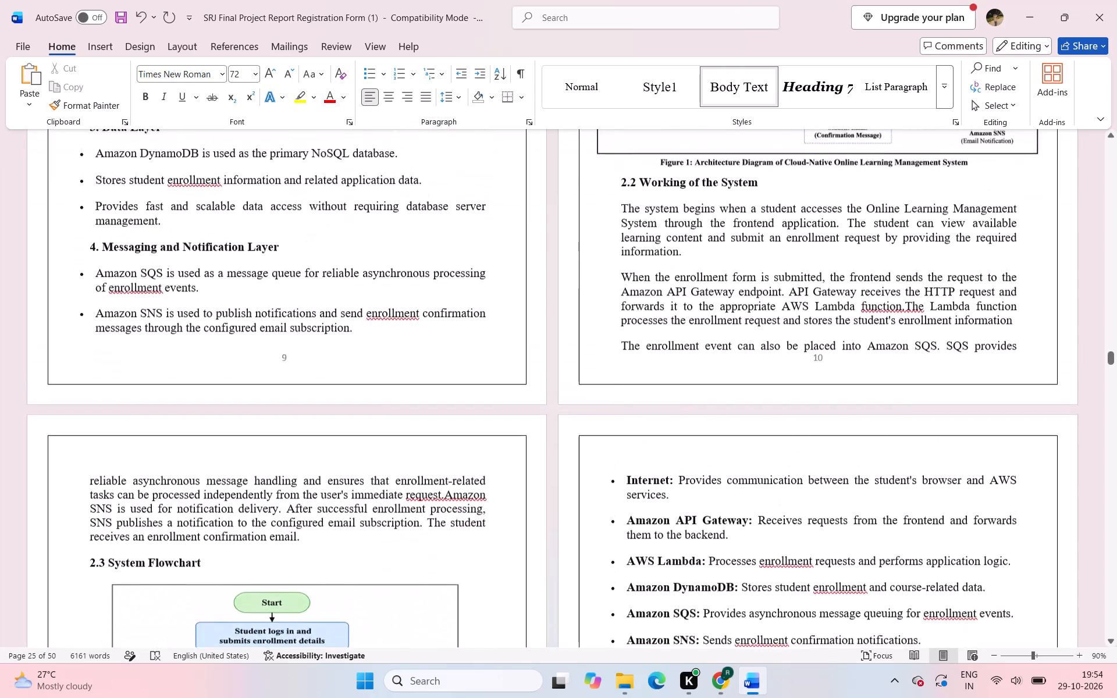
scroll(490, 243, up, 6)
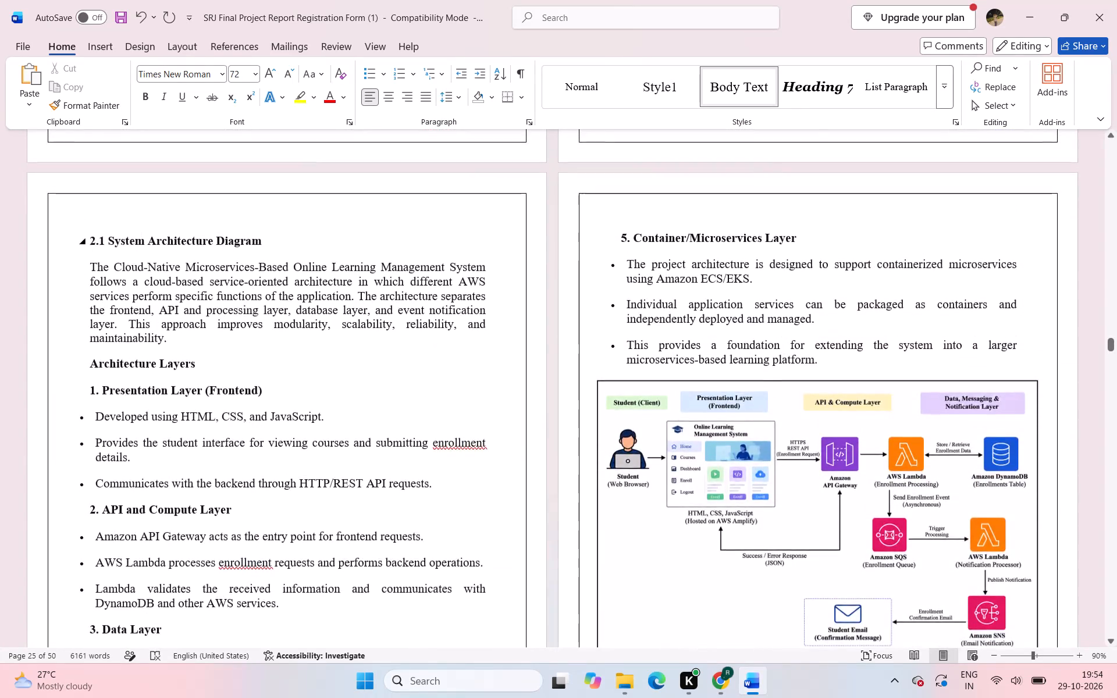
scroll(490, 243, up, 2)
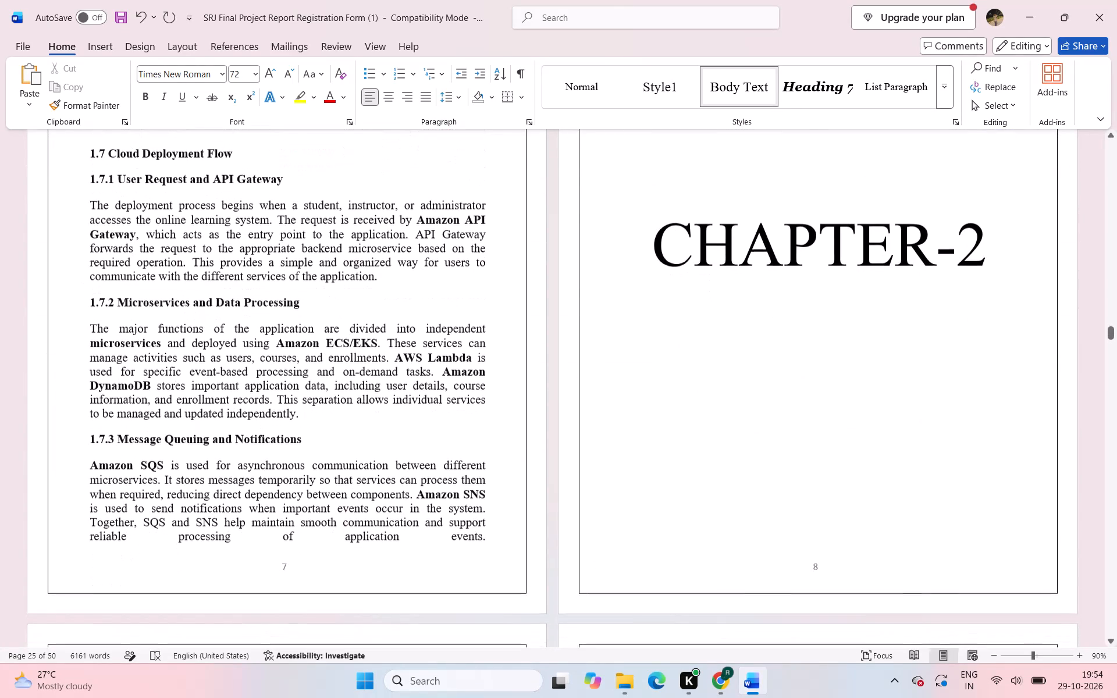
scroll(490, 243, up, 1)
scroll(490, 243, down, 4)
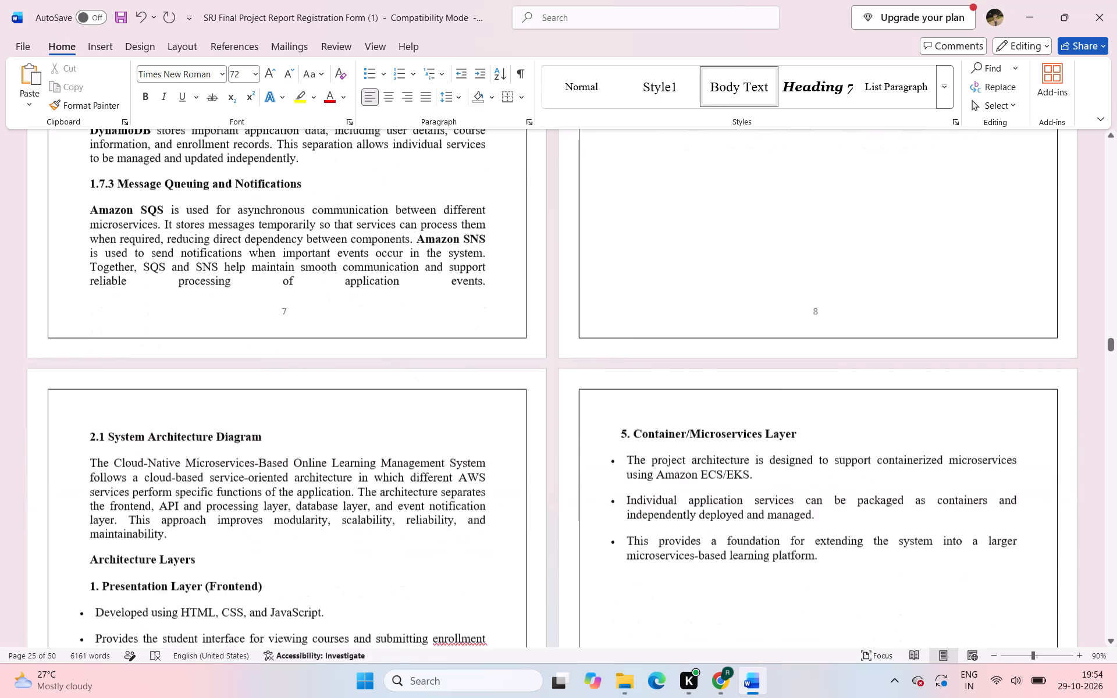
scroll(490, 243, down, 10)
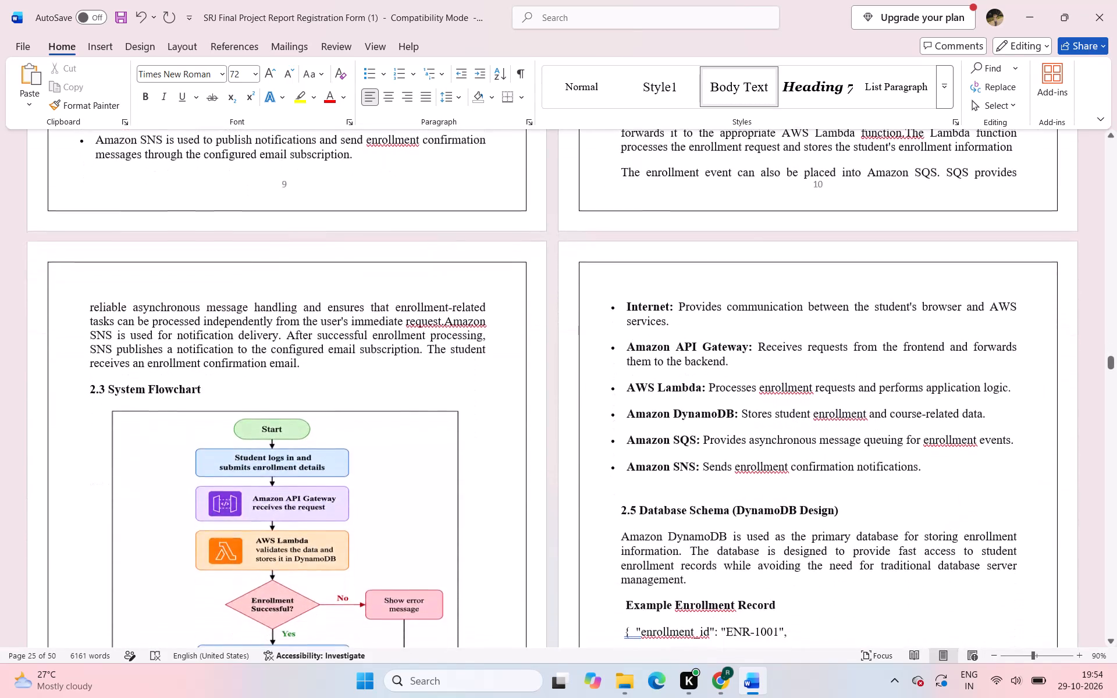
scroll(490, 243, down, 2)
click(490, 243)
scroll(490, 243, down, 3)
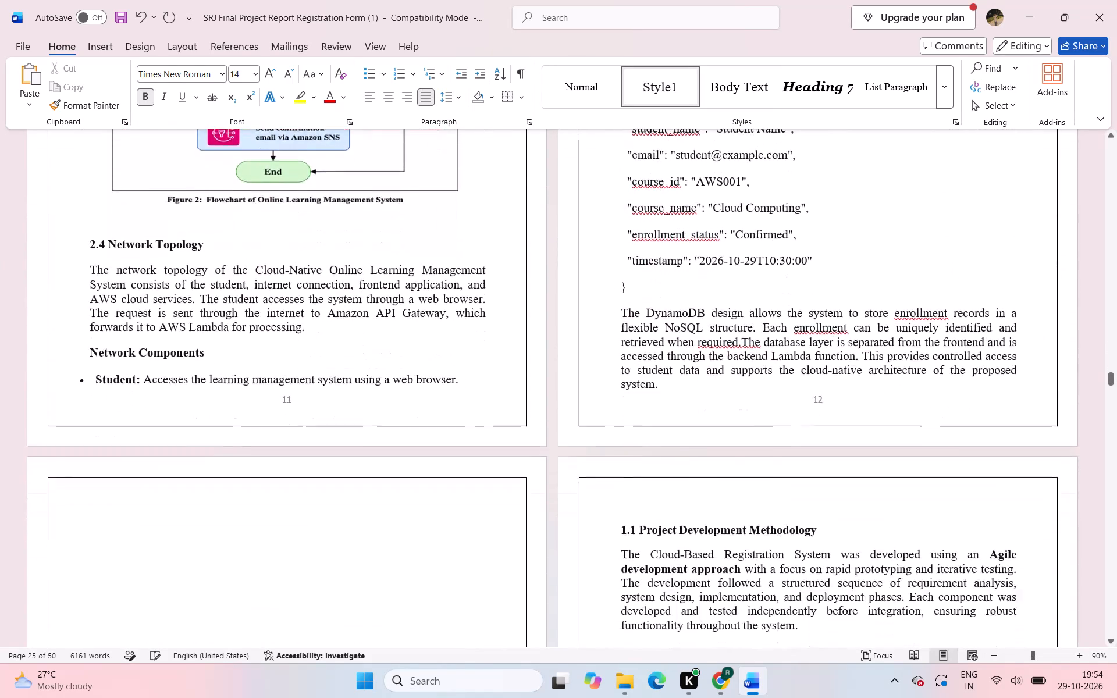
scroll(490, 243, down, 3)
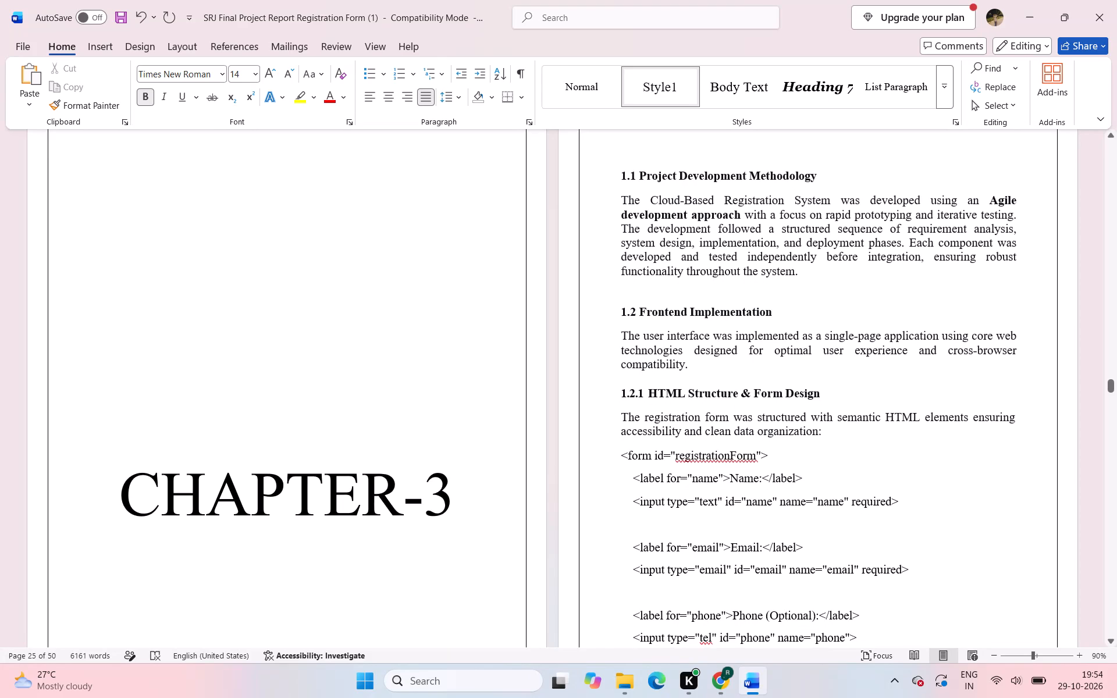
click(727, 687)
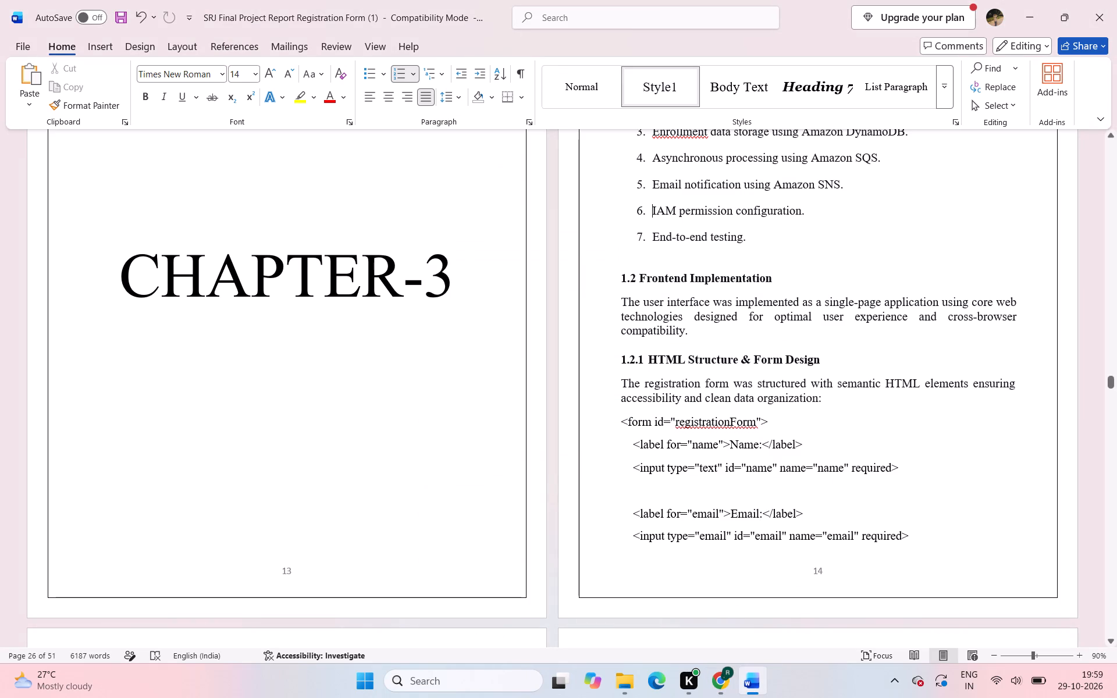
drag(622, 302, 648, 339)
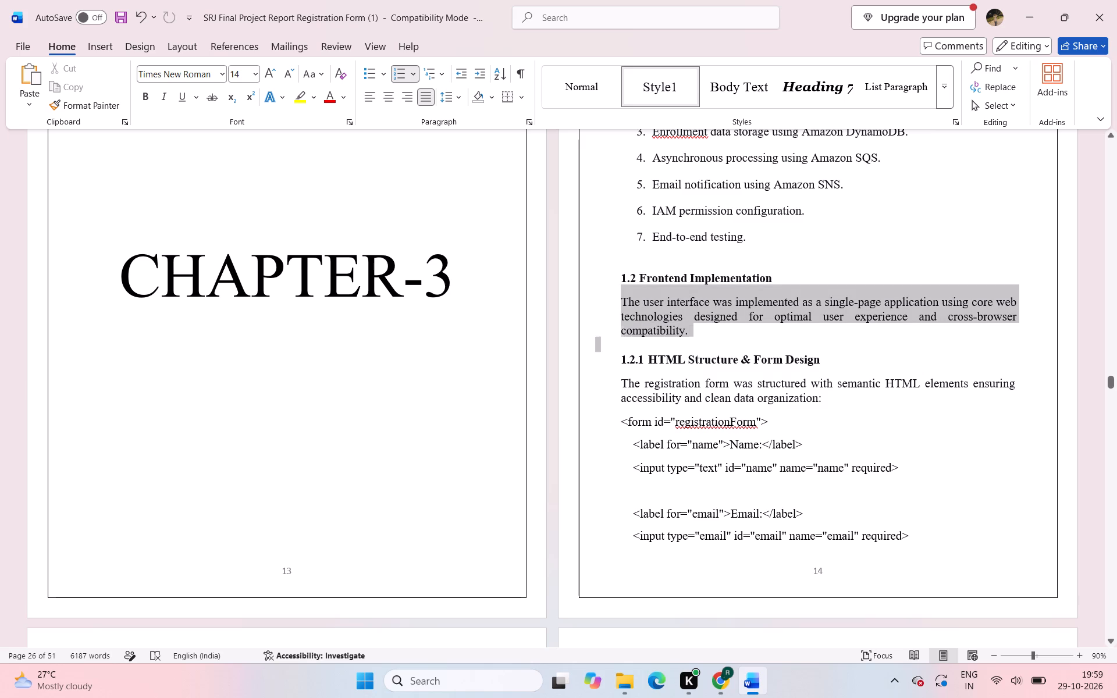
drag(648, 339, 520, 685)
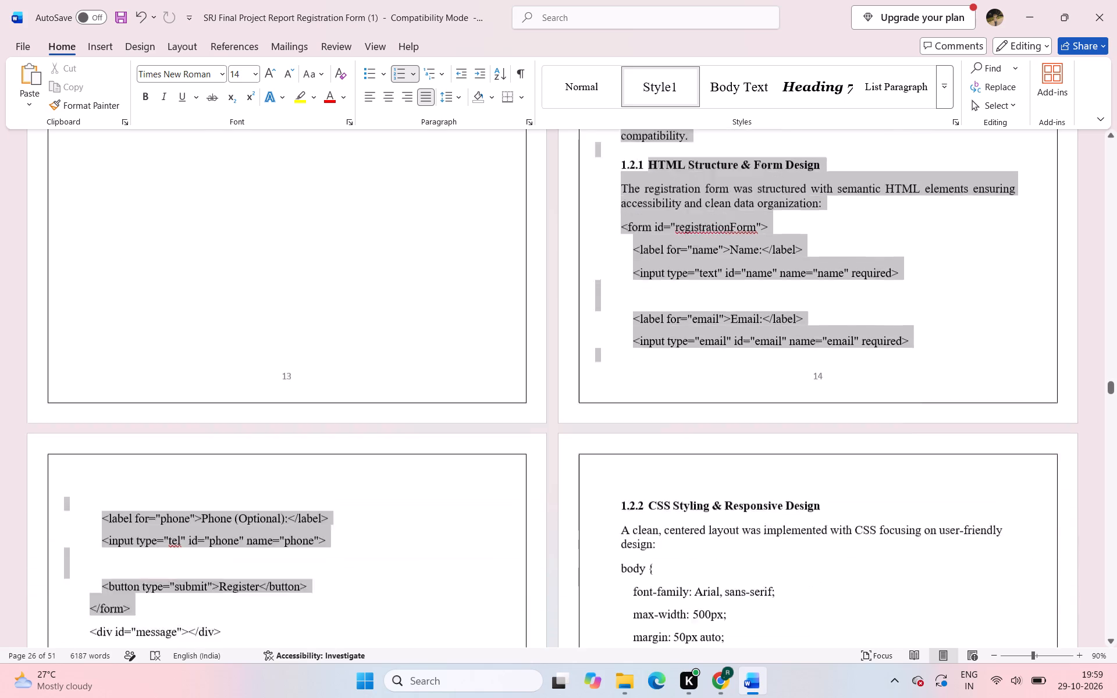
drag(520, 685, 442, 464)
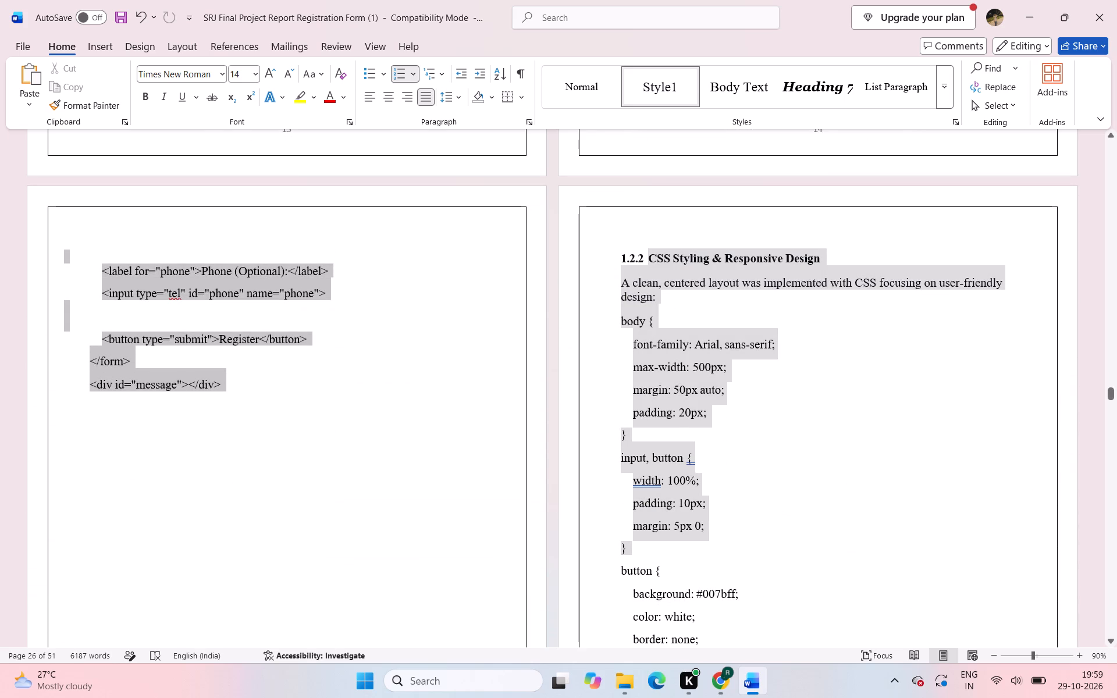
drag(442, 464, 730, 607)
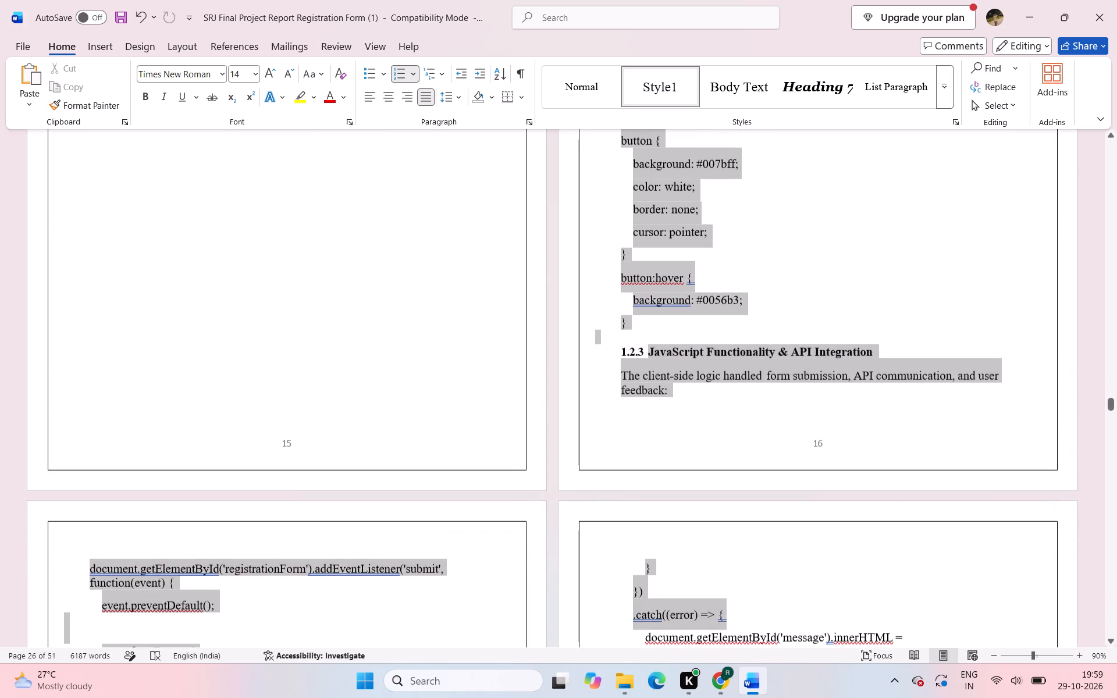
drag(730, 607, 555, 643)
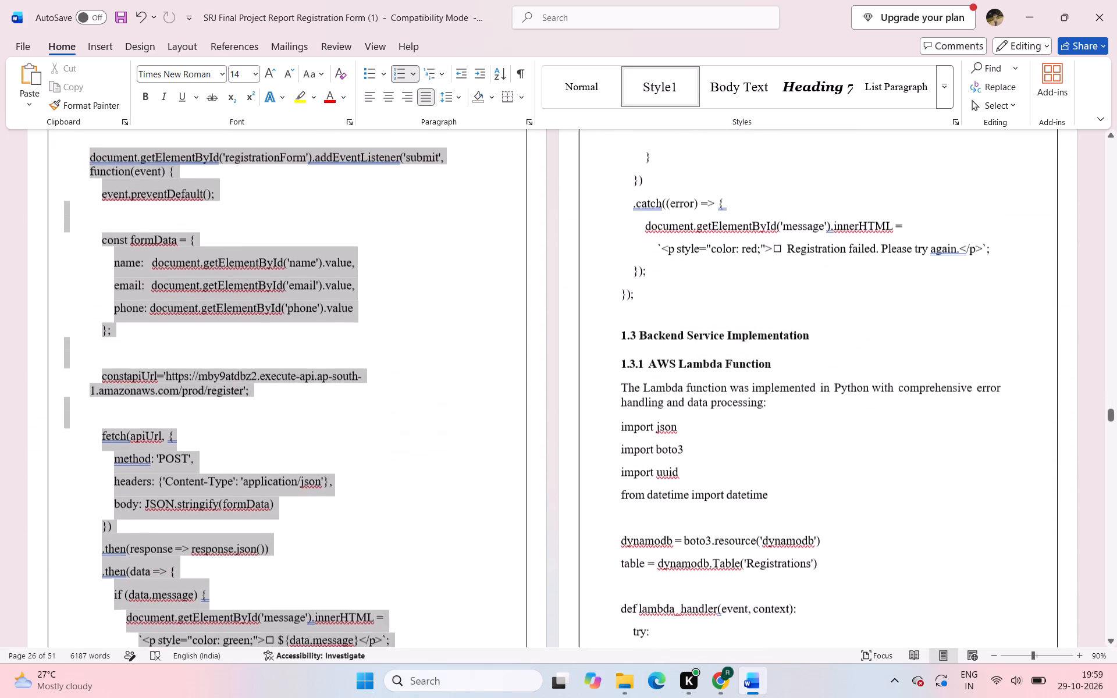
drag(555, 643, 730, 684)
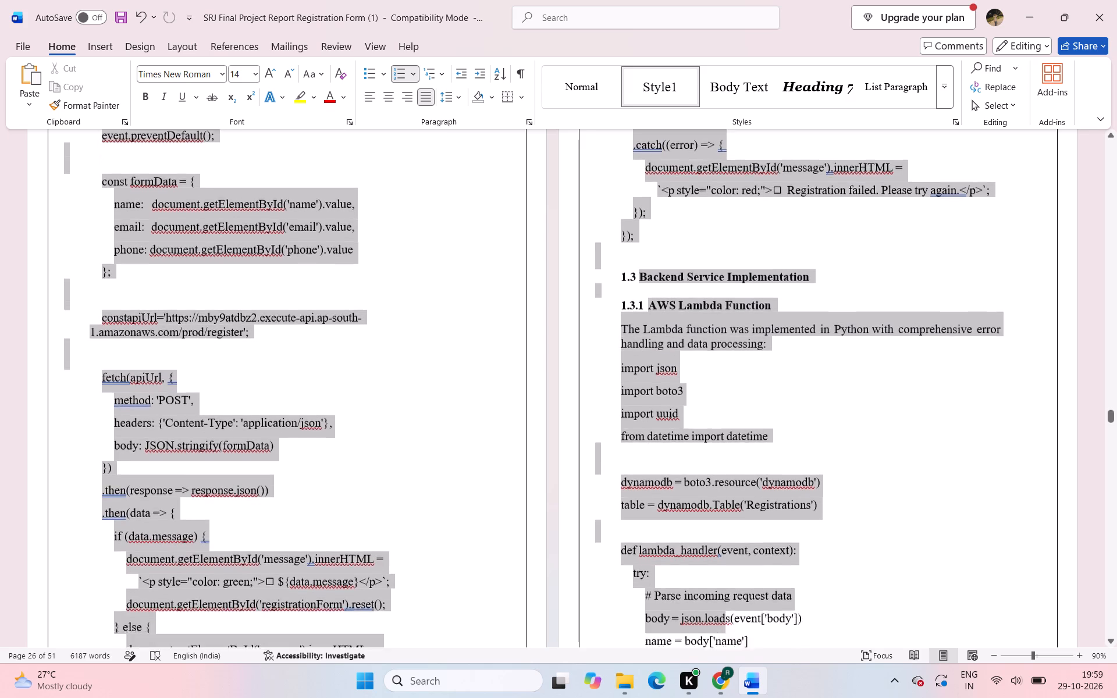
drag(730, 684, 691, 683)
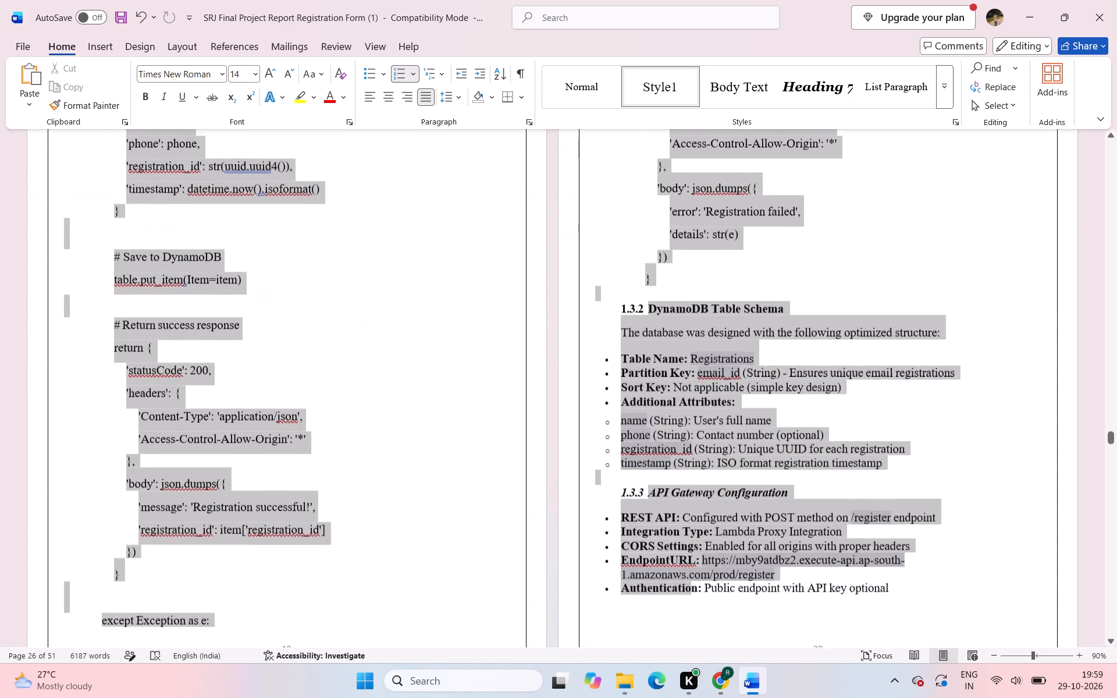
drag(691, 683, 453, 591)
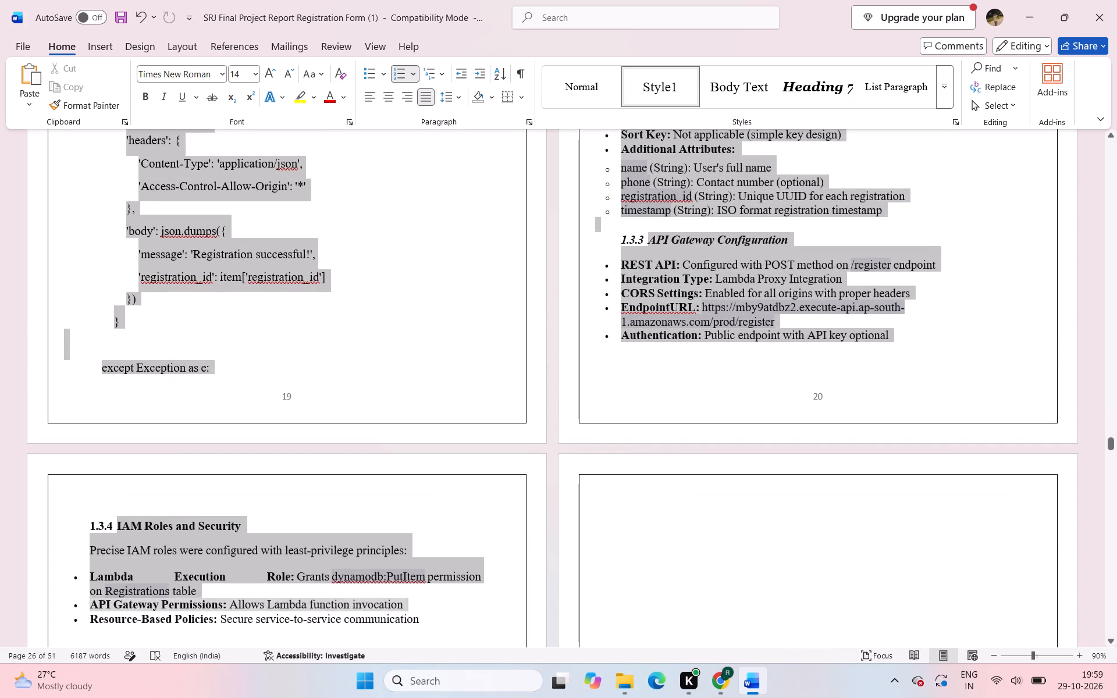
drag(453, 591, 408, 593)
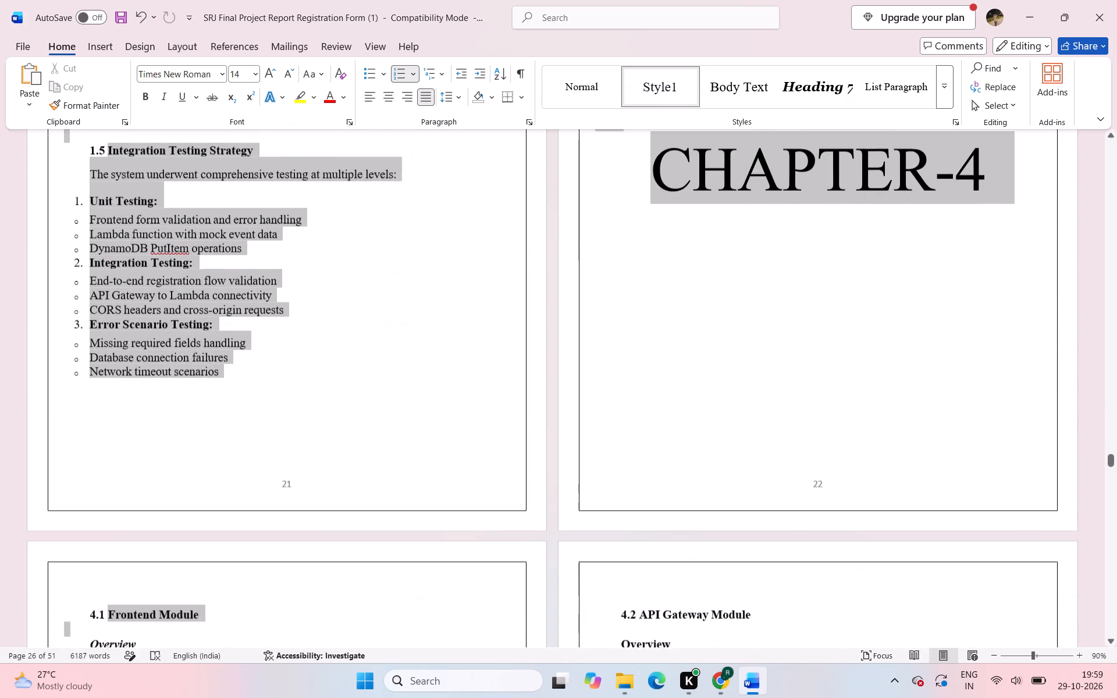
drag(408, 593, 408, 382)
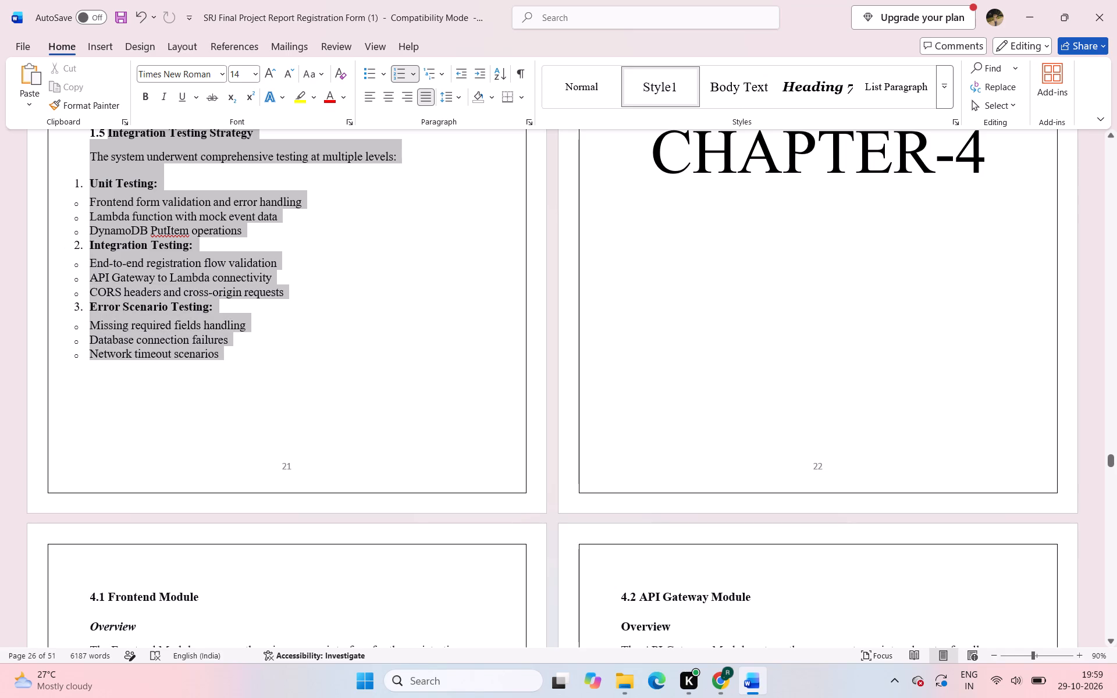
drag(408, 382, 287, 427)
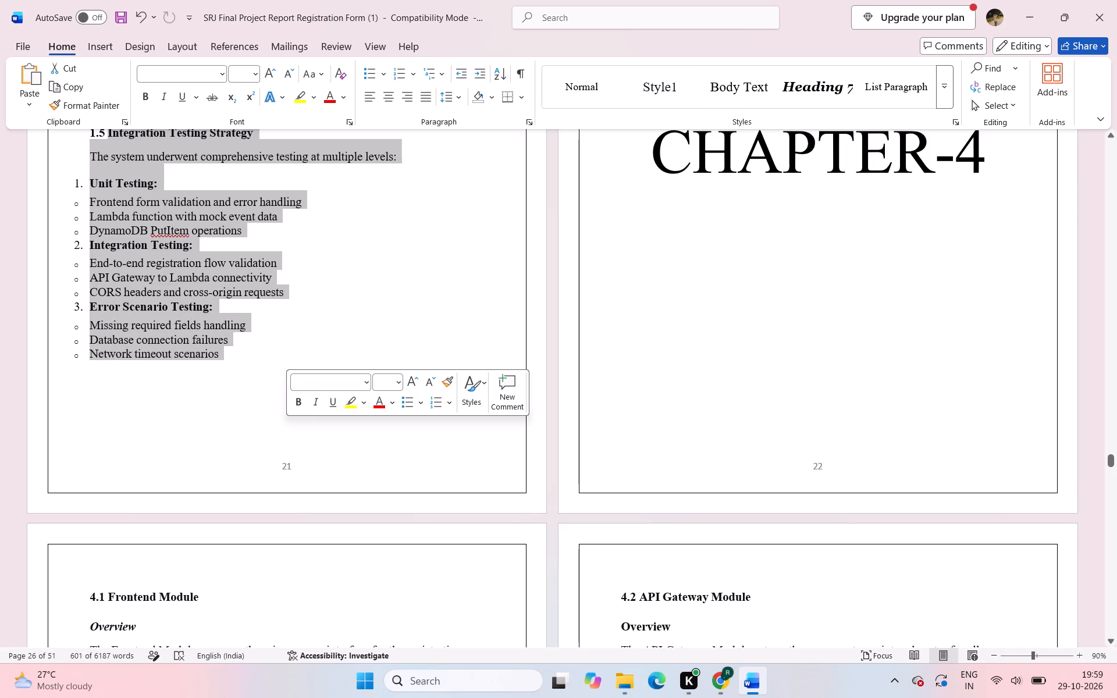
key(BackSpace)
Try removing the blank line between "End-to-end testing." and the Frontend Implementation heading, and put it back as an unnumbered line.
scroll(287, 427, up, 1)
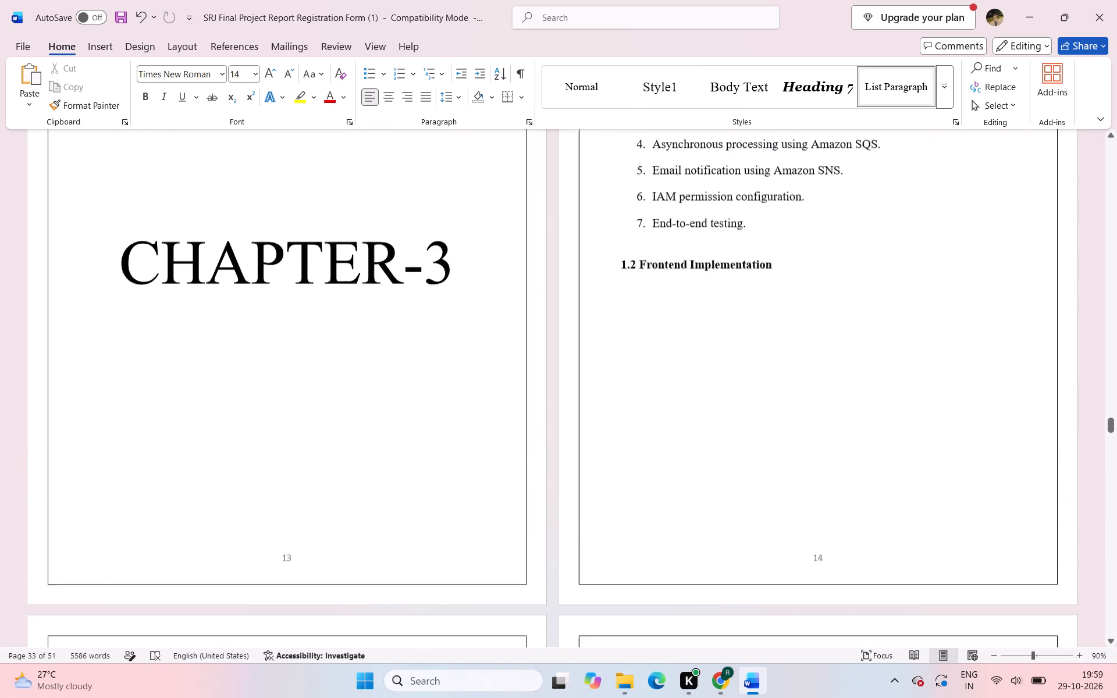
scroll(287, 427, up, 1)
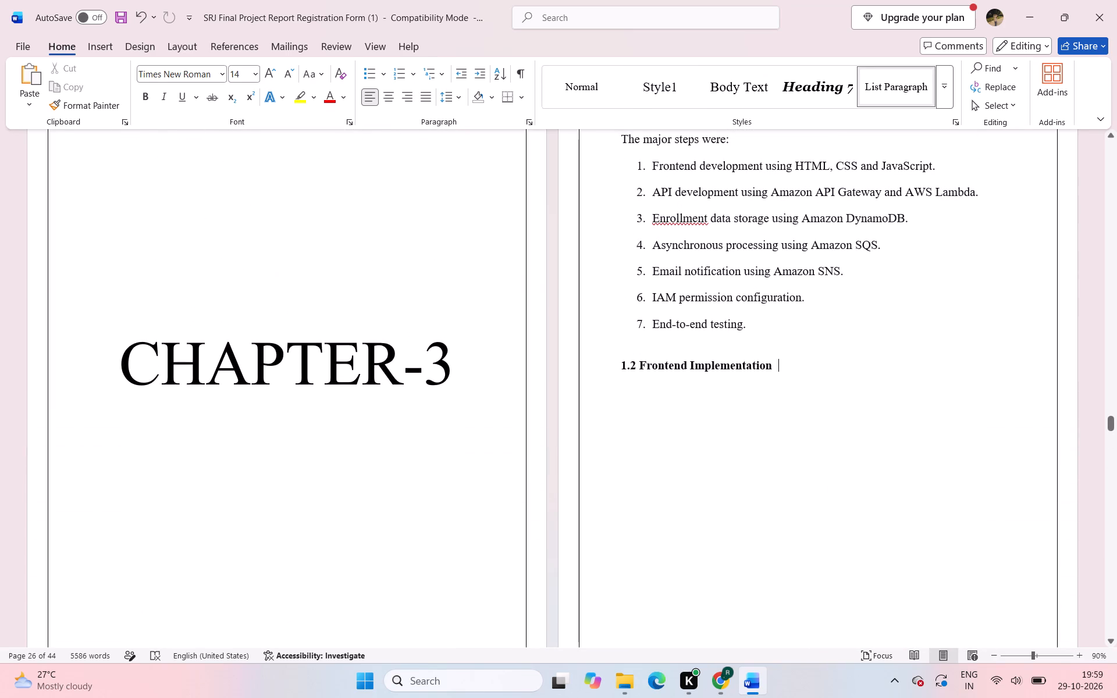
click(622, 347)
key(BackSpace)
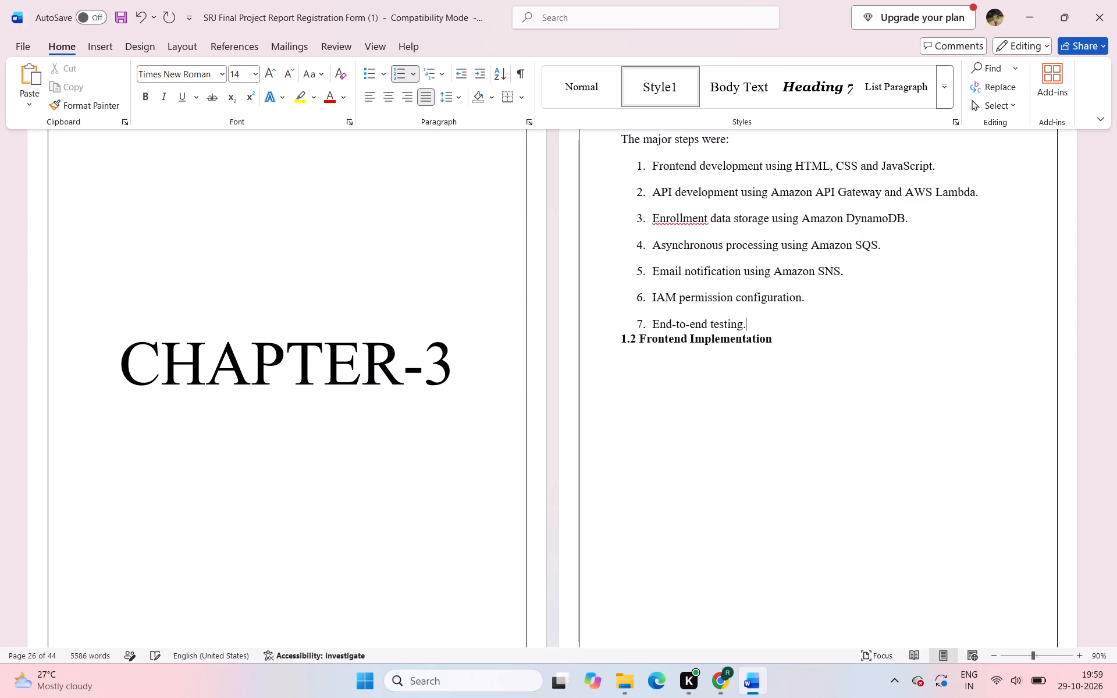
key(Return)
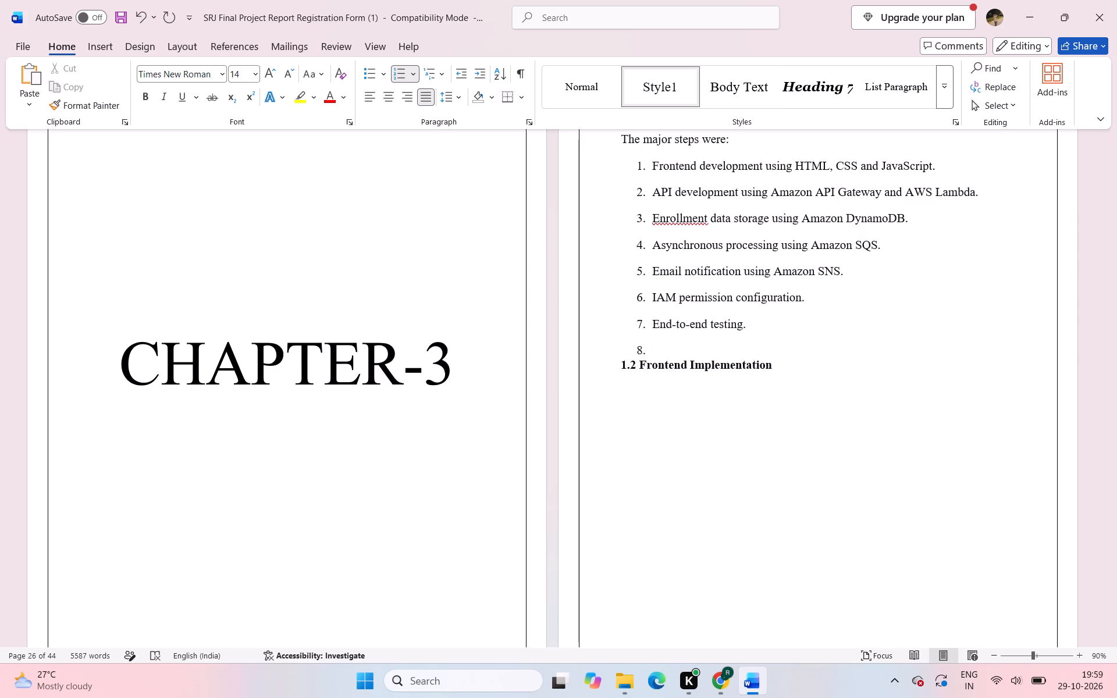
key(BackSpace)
Renumber the Project Development Methodology heading as 3.1, with a space before the title.
scroll(622, 347, up, 1)
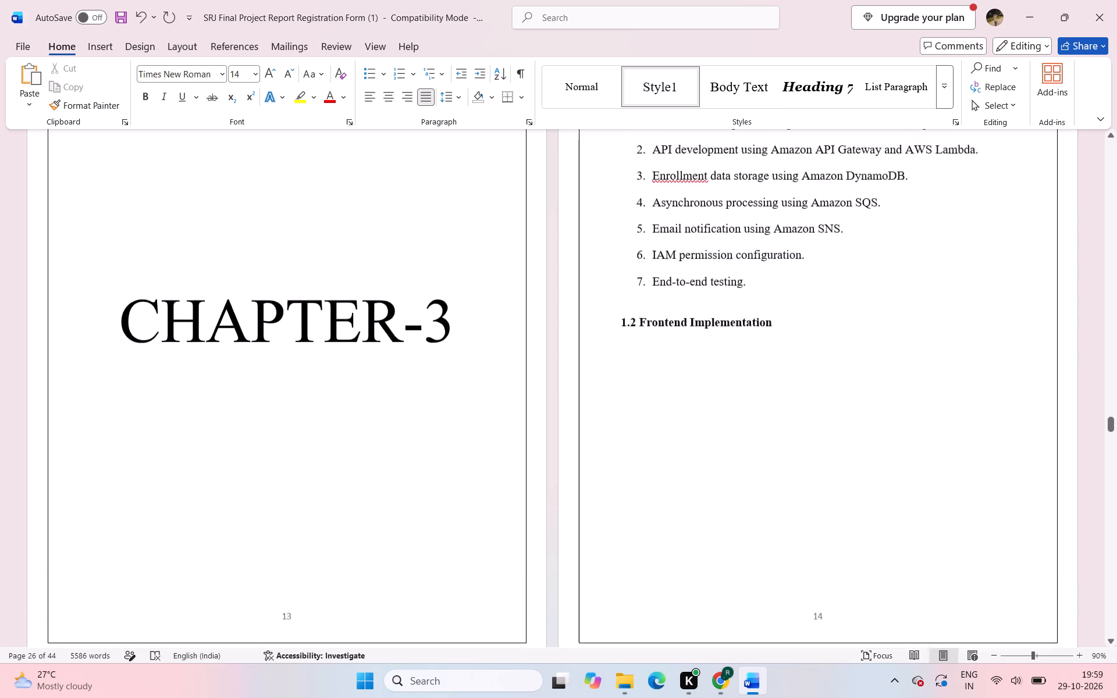
scroll(622, 347, up, 1)
scroll(634, 302, up, 1)
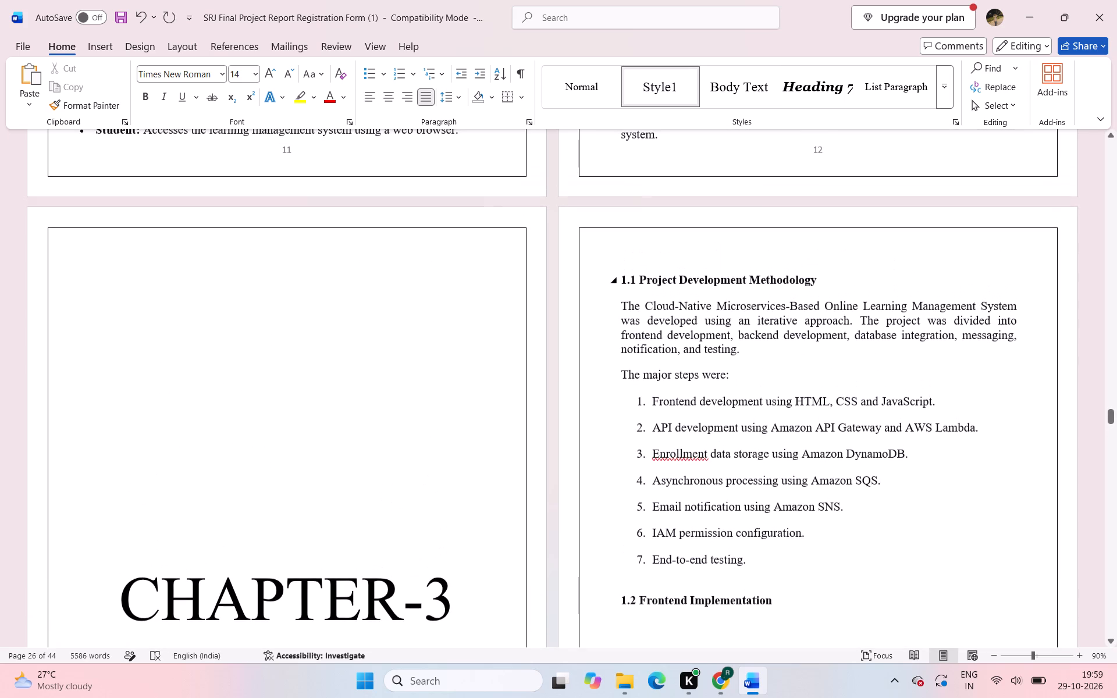
click(635, 279)
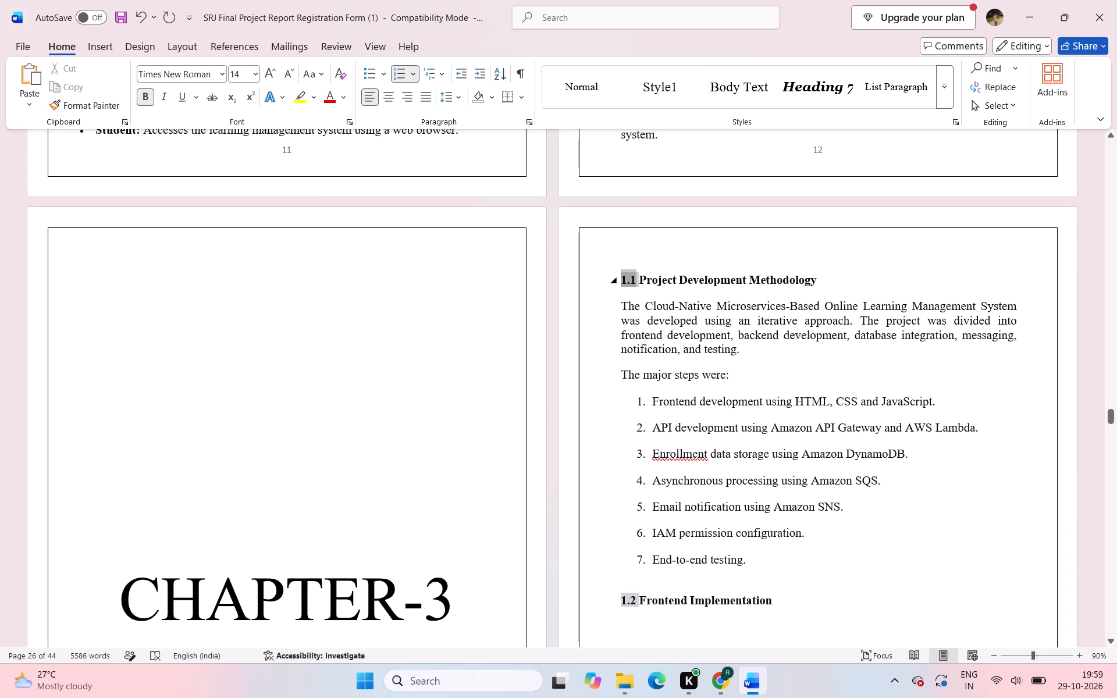
click(635, 279)
text(3.1)
key(space)
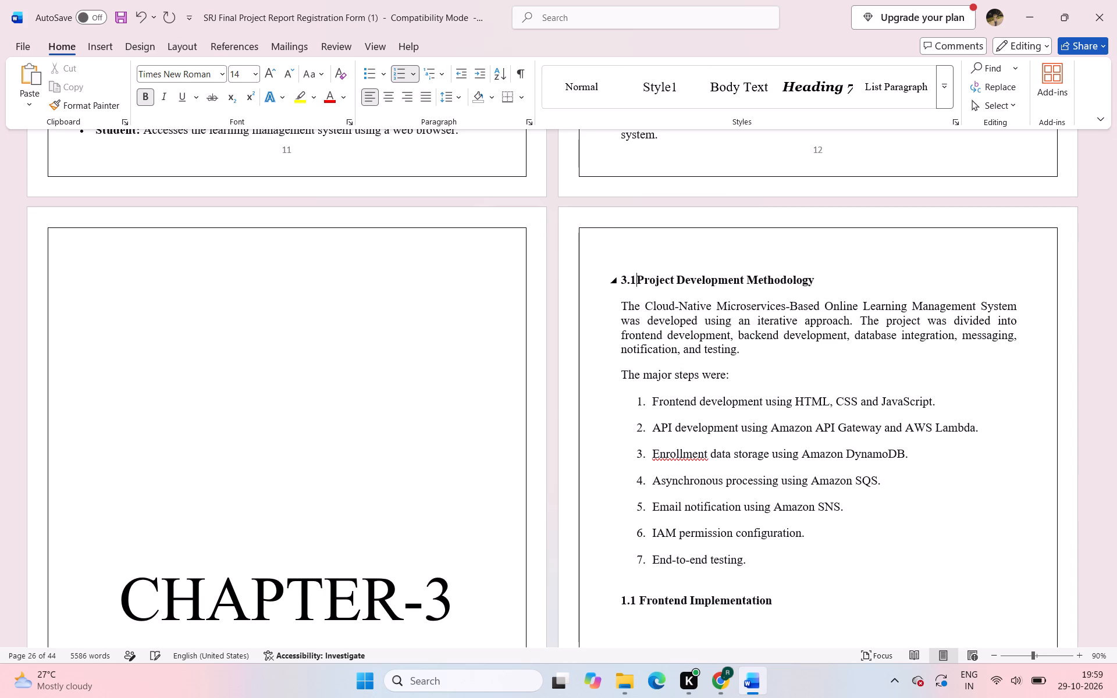
scroll(635, 279, down, 1)
key(space)
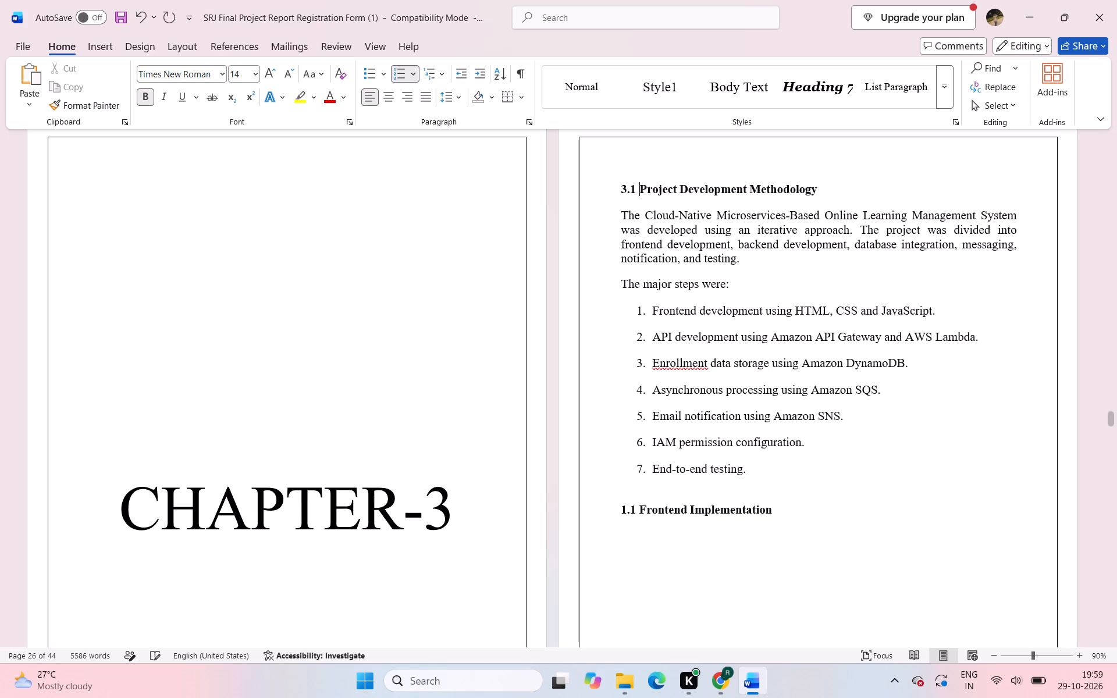
Renumber the Frontend Implementation heading as 3.2.
click(629, 188)
click(629, 509)
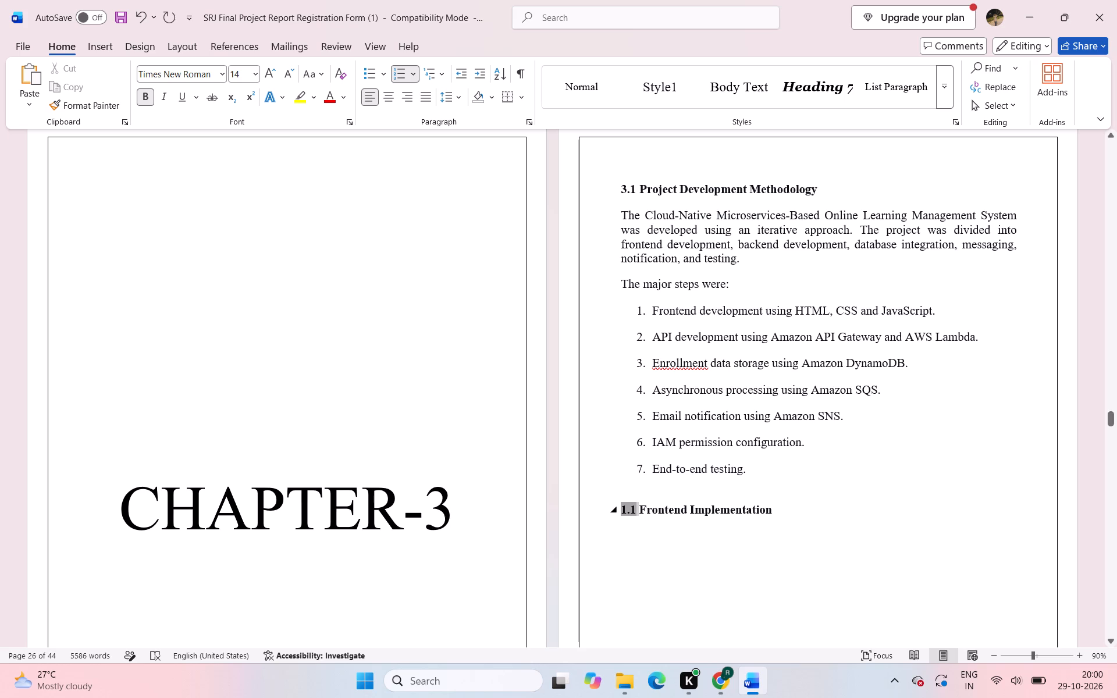
text(3.2)
key(space)
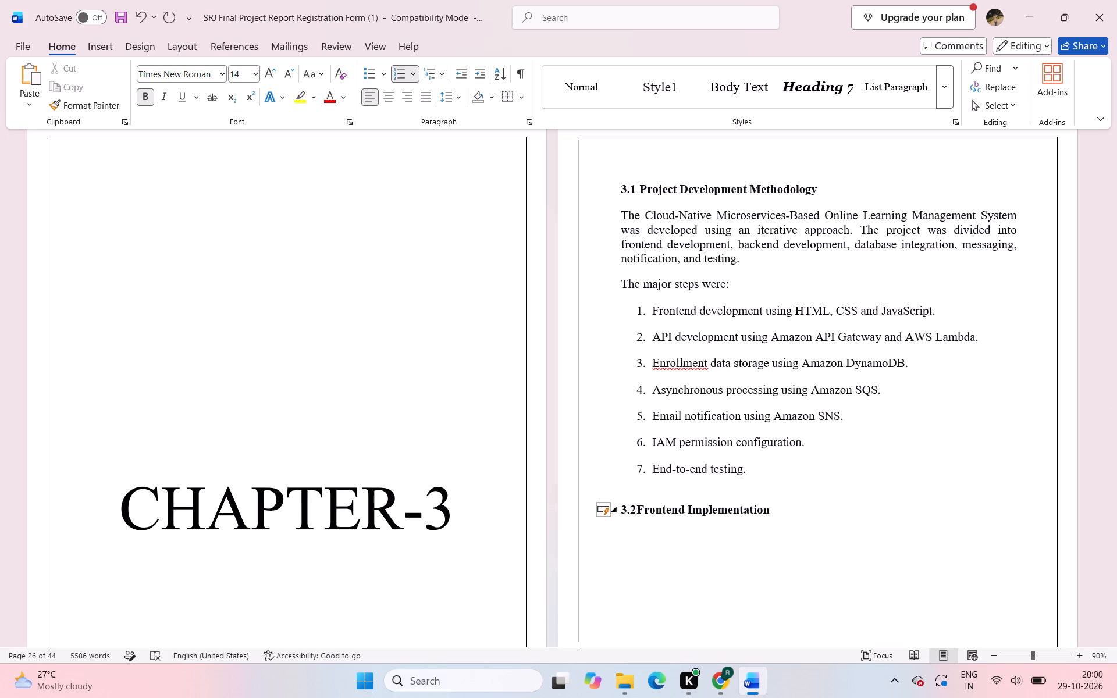
Add a Style1 paragraph below the 3.2 Frontend Implementation heading and paste the copied ChatGPT text for 3.2 through 3.3.5 IAM.
scroll(629, 509, down, 2)
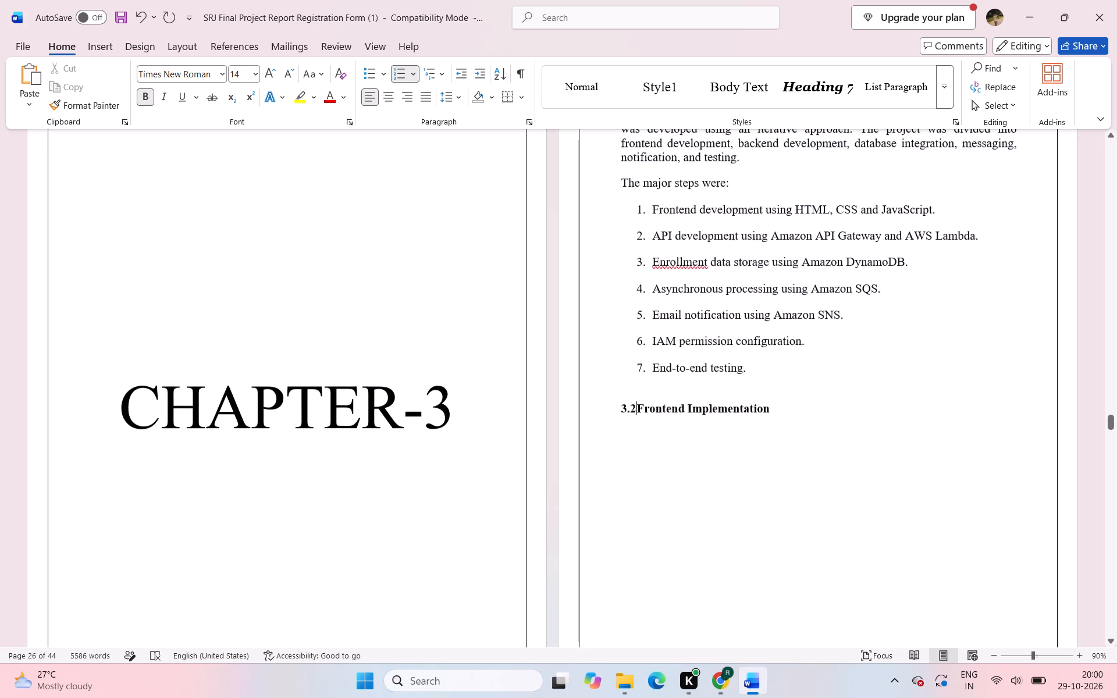
click(782, 404)
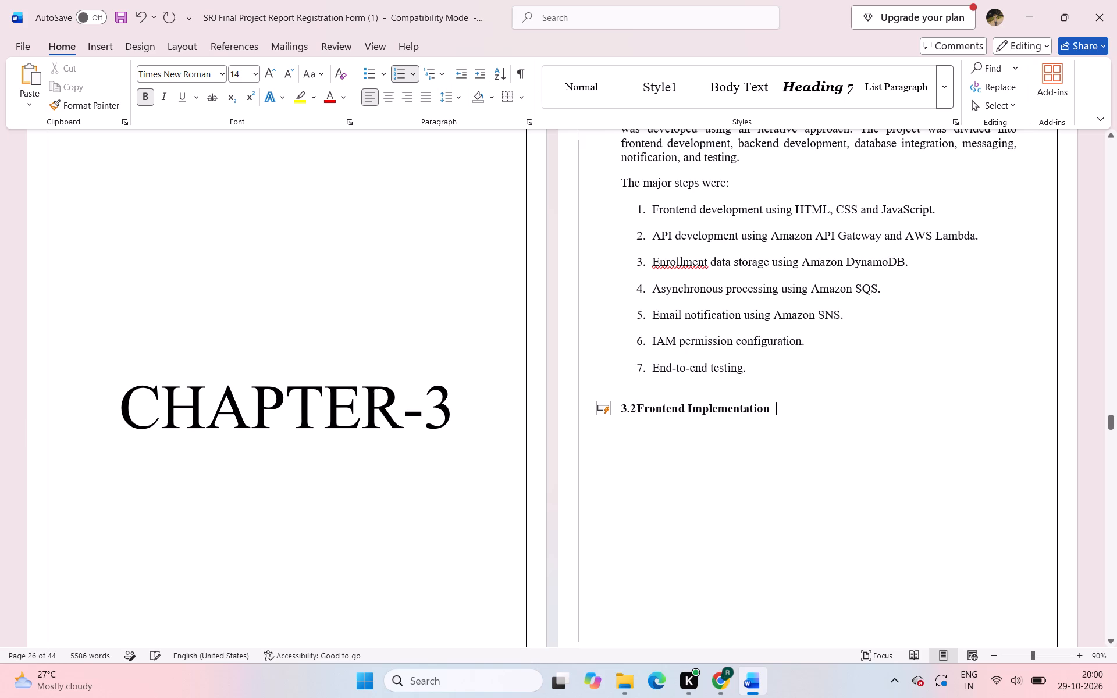
key(Return)
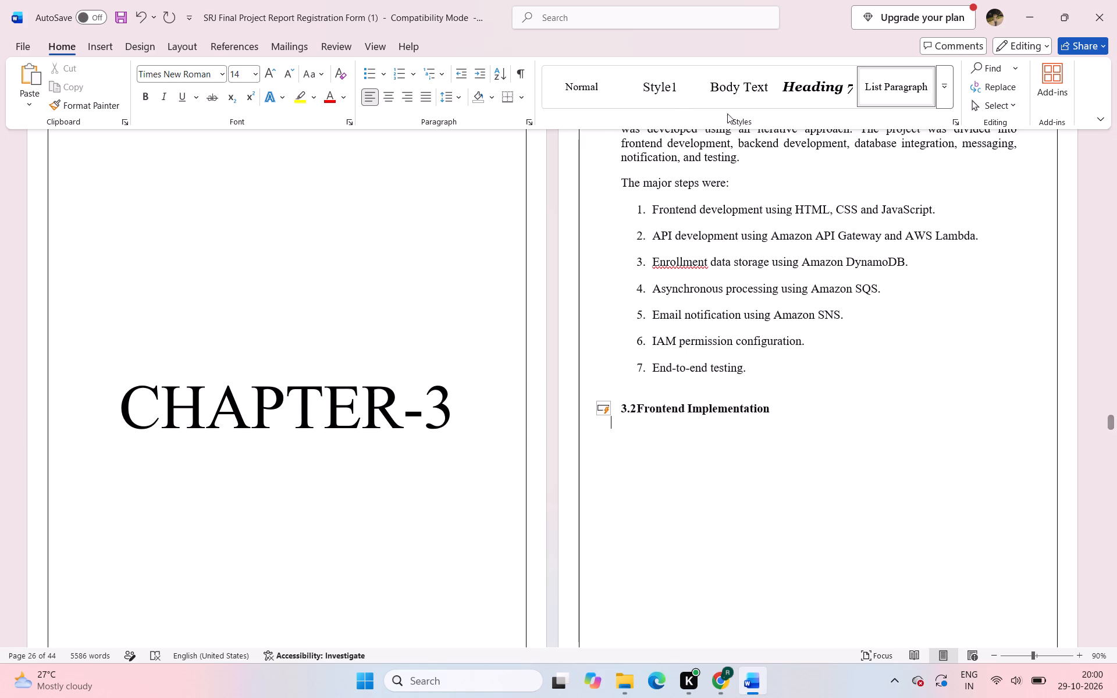
click(666, 96)
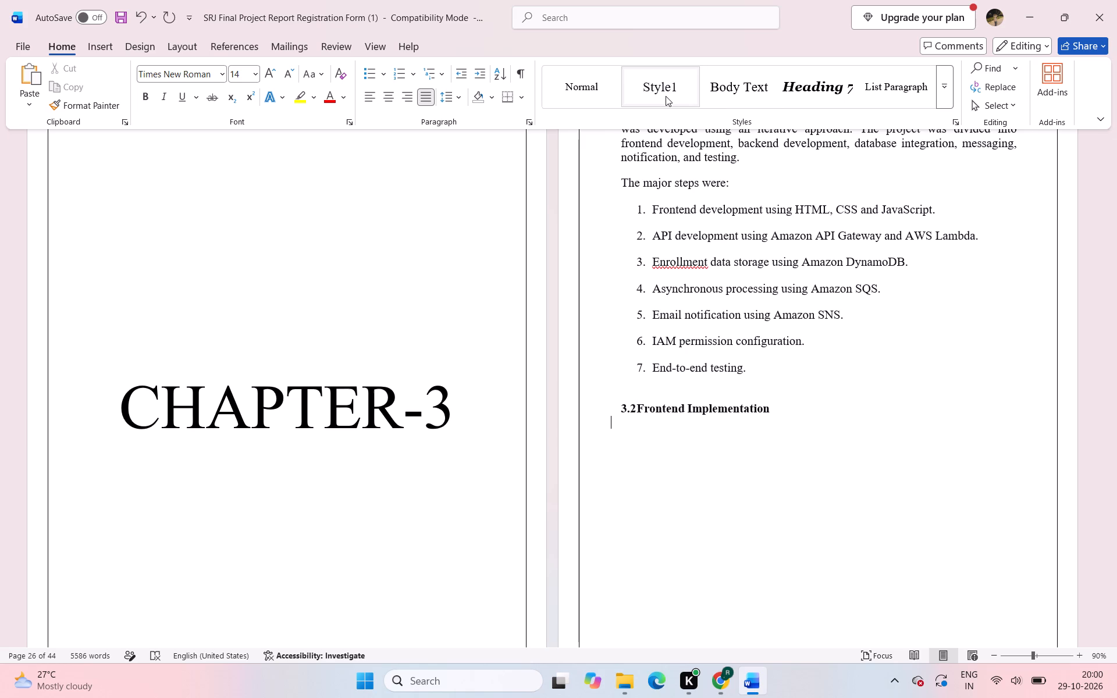
key(ctrl+v)
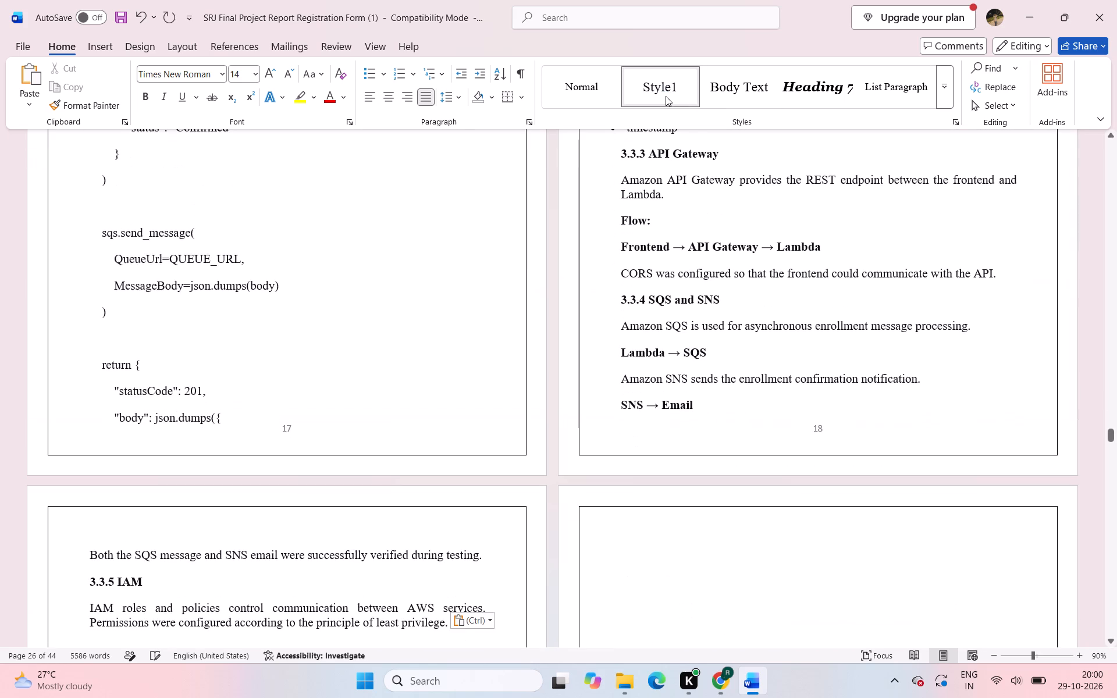
Review the pasted Chapter 3 text from 3.3.5 IAM back up to the 3.2 Frontend Implementation heading.
scroll(666, 96, up, 1)
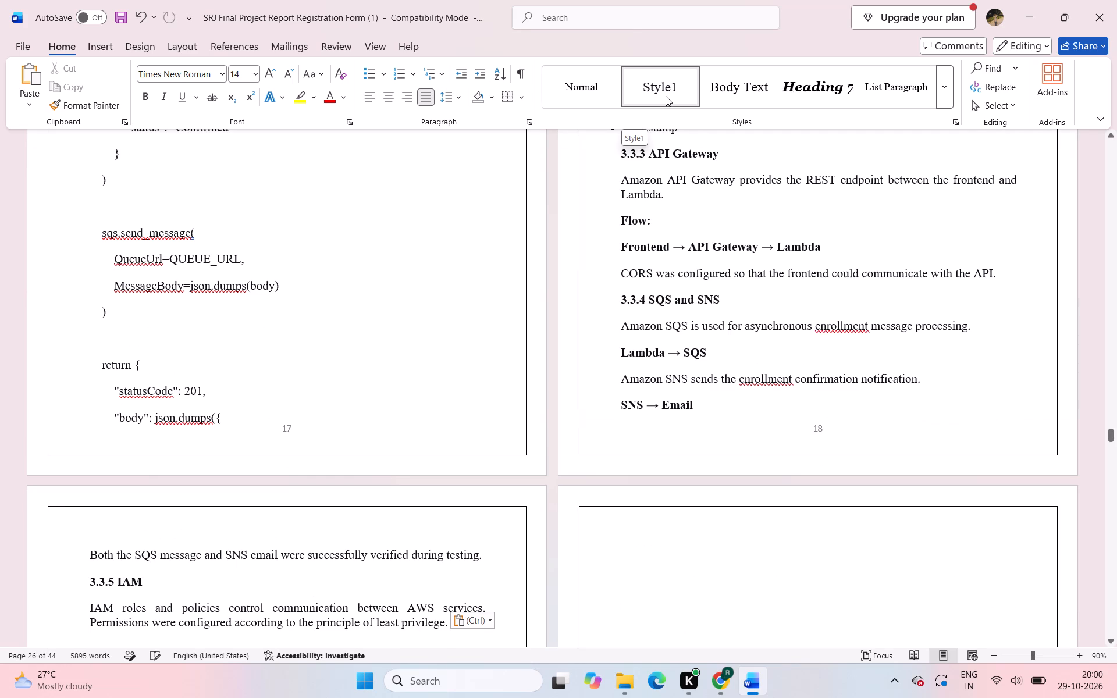
scroll(666, 96, up, 1)
scroll(446, 0, up, 2)
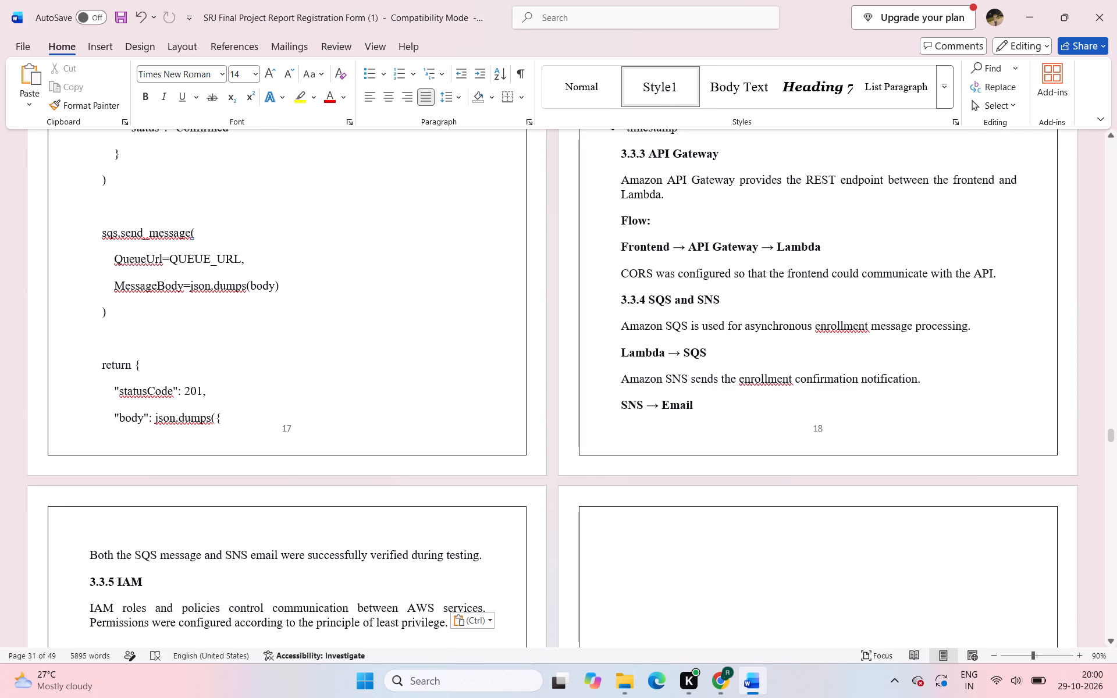
scroll(150, 212, up, 8)
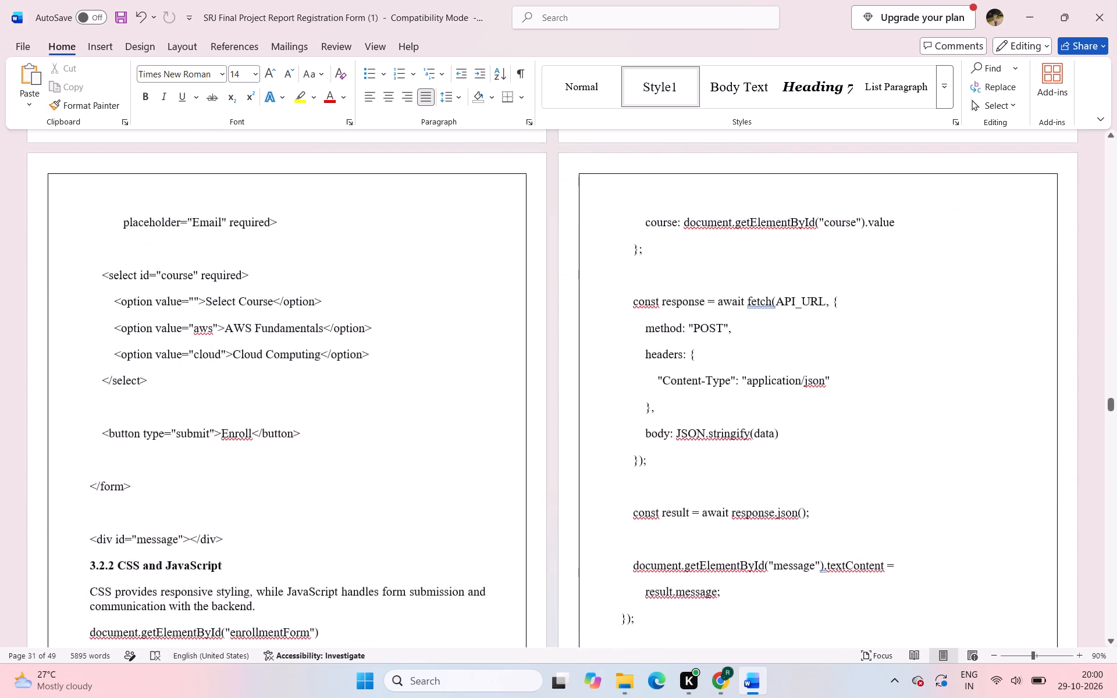
scroll(150, 212, up, 5)
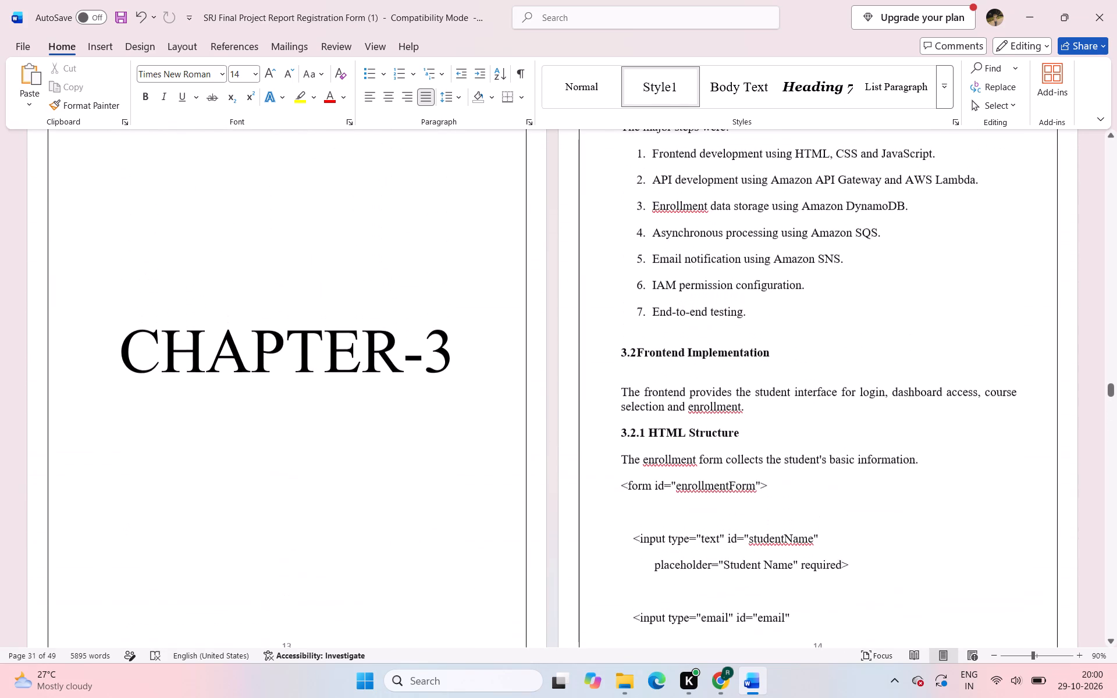
Remove the empty paragraph between the 3.2 Frontend Implementation heading and its introductory paragraph.
scroll(150, 212, up, 2)
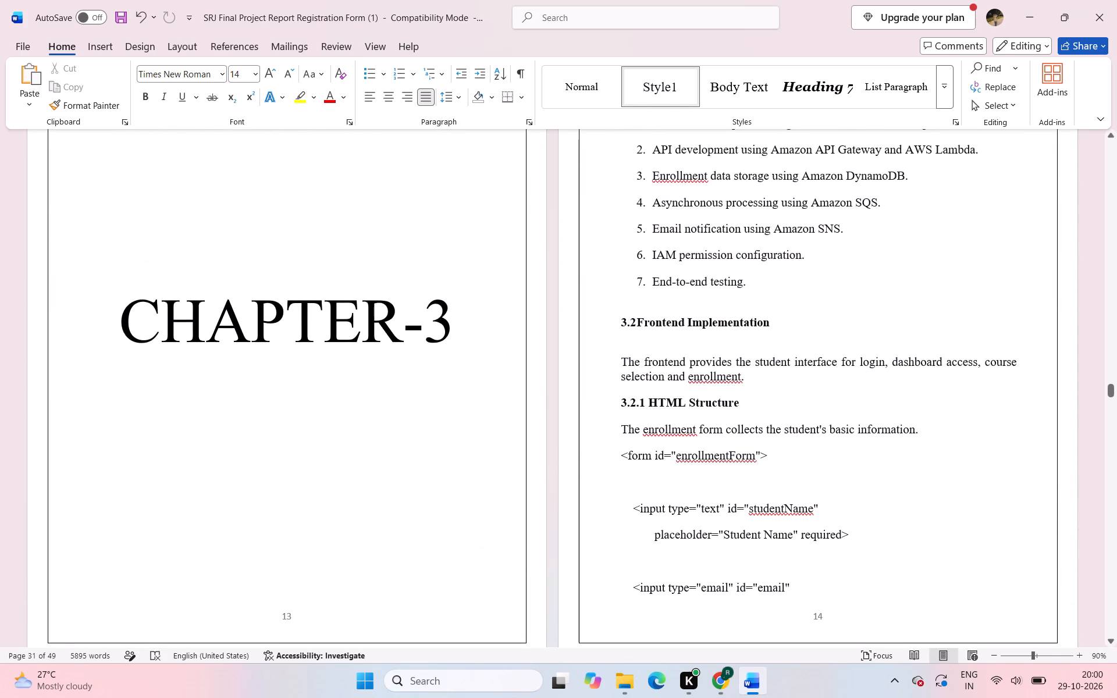
click(619, 361)
click(619, 361)
key(BackSpace)
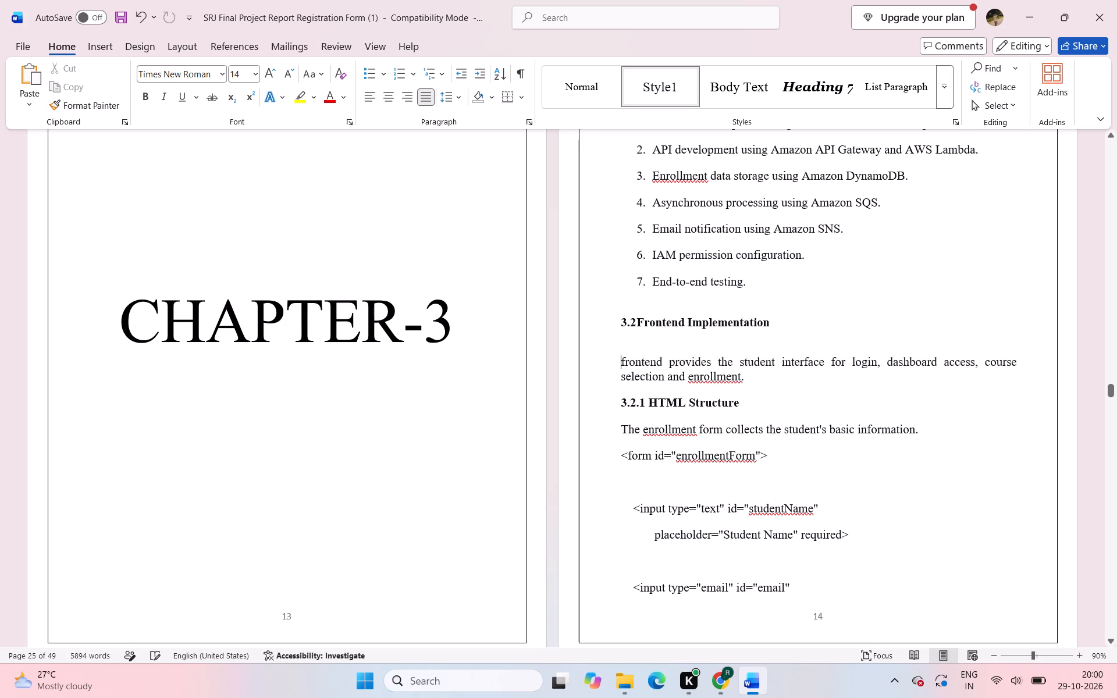
key(BackSpace)
key(BackSpace)
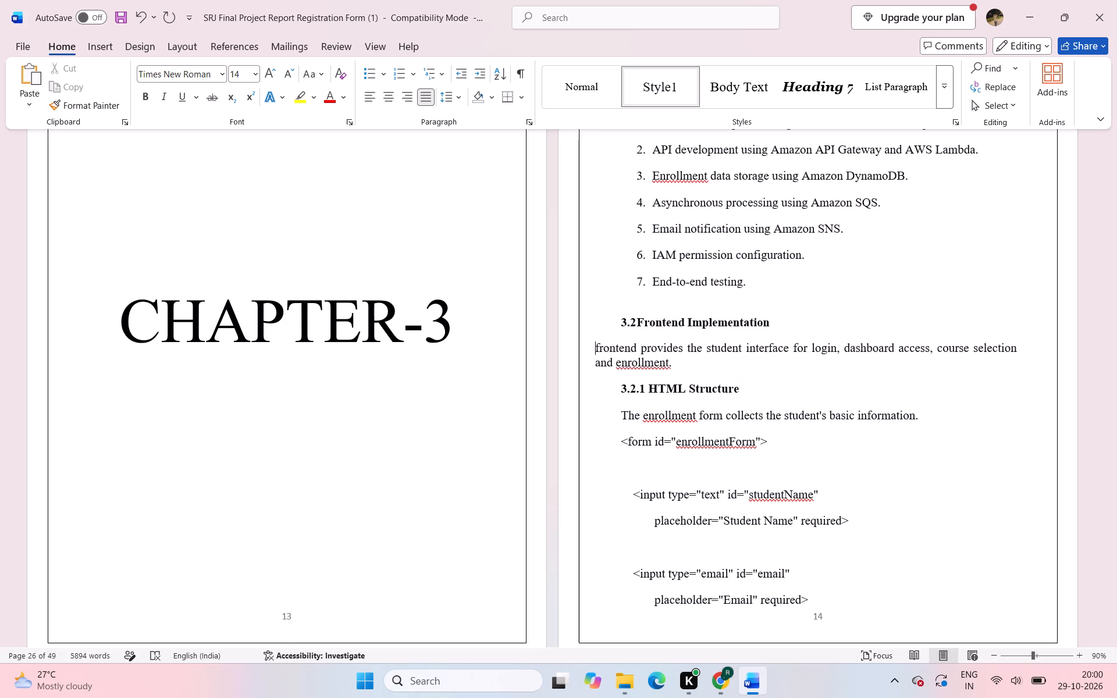
Apply Style1 to the introductory paragraph under the 3.2 Frontend Implementation heading.
drag(619, 361, 630, 361)
drag(630, 361, 593, 357)
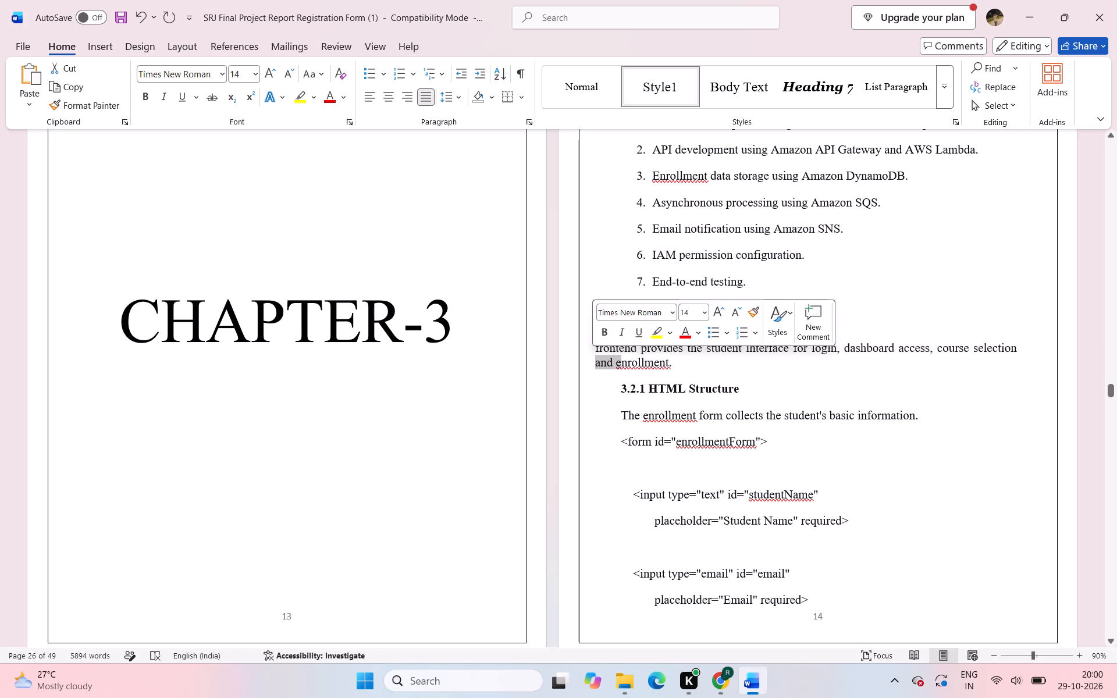
click(595, 351)
drag(595, 351, 673, 366)
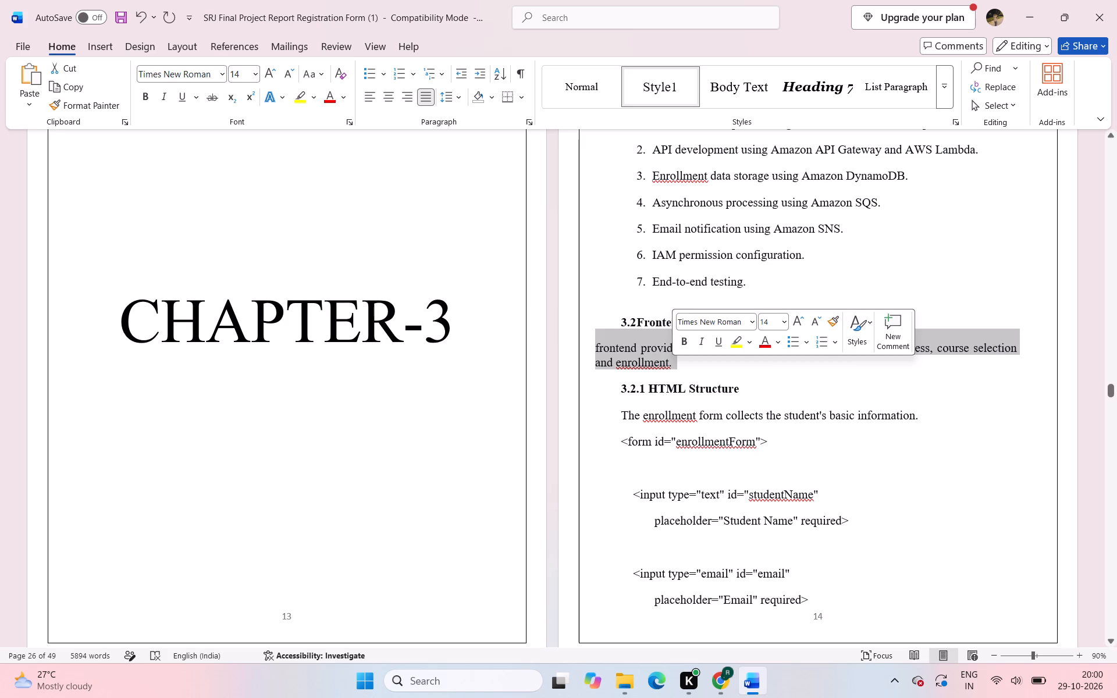
click(663, 91)
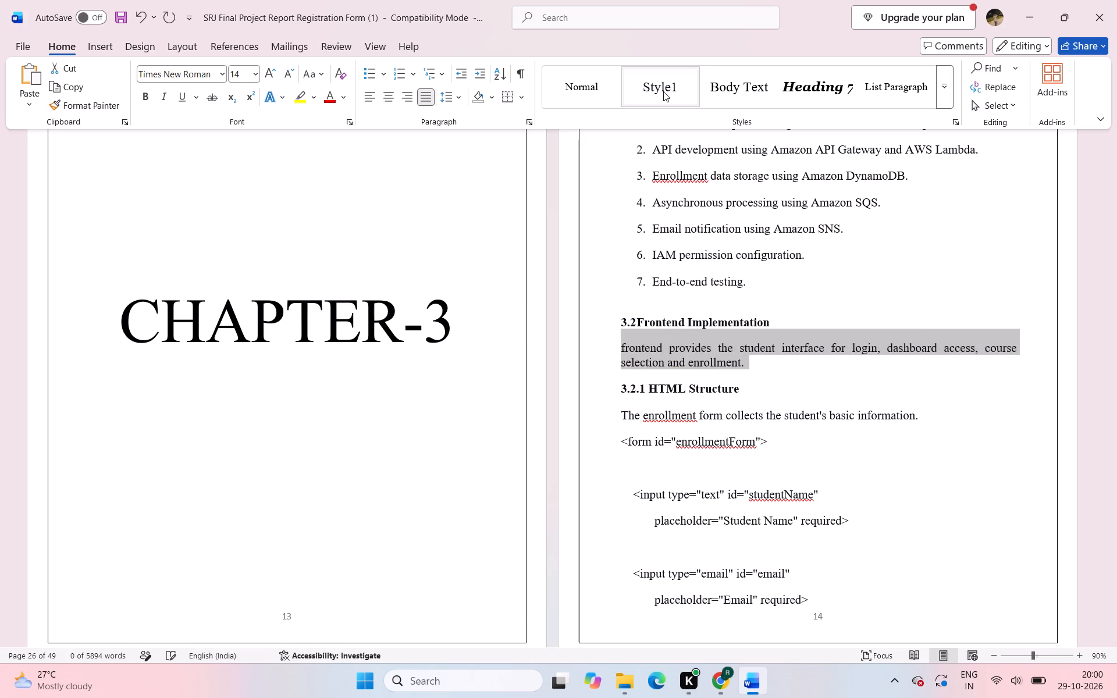
Restore the opening words of the 3.2 introductory paragraph so it begins with "The frontend".
click(628, 348)
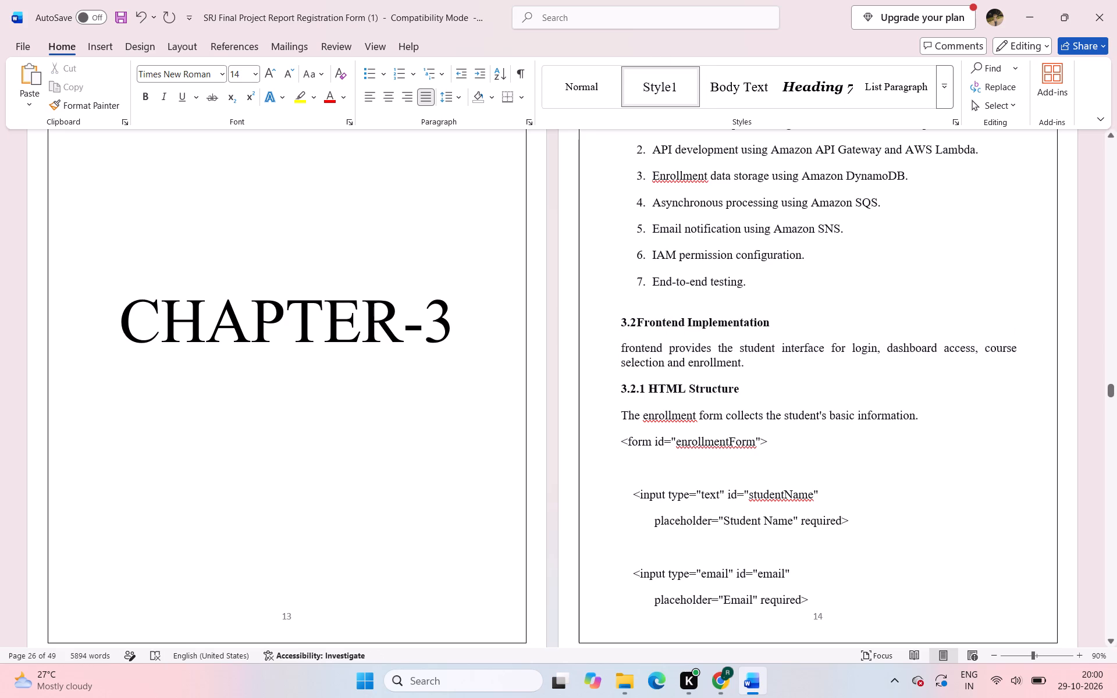
key(Left)
text(The)
key(space)
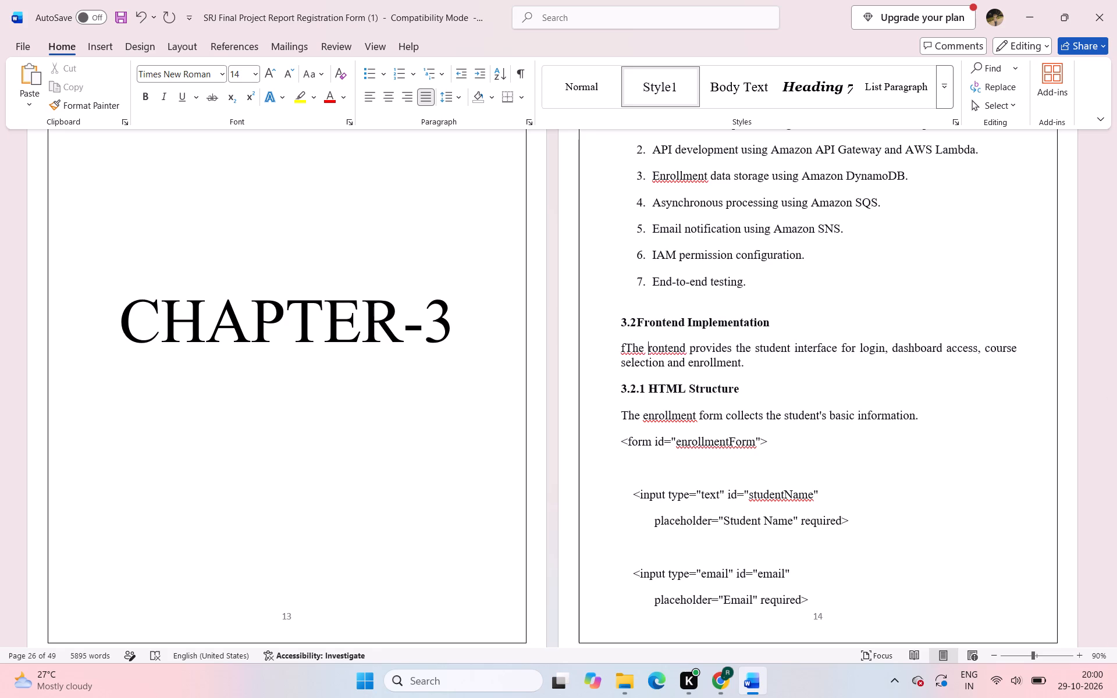
click(629, 351)
key(Left)
key(BackSpace)
key(Right)
key(Right)
key(Right)
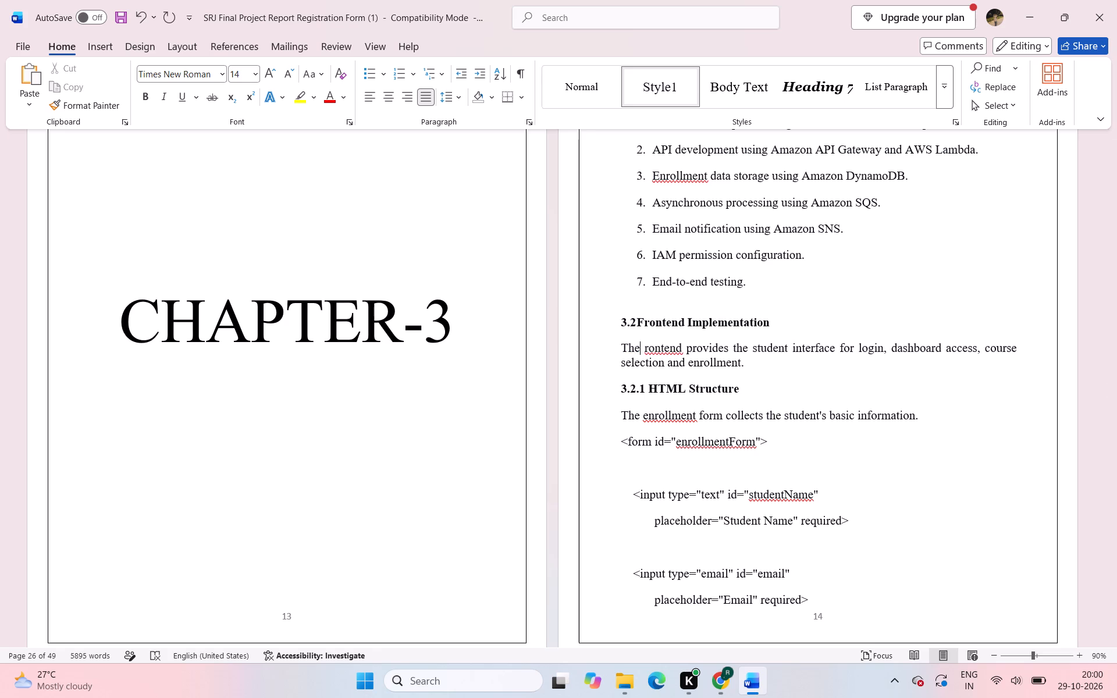
key(Right)
key(f)
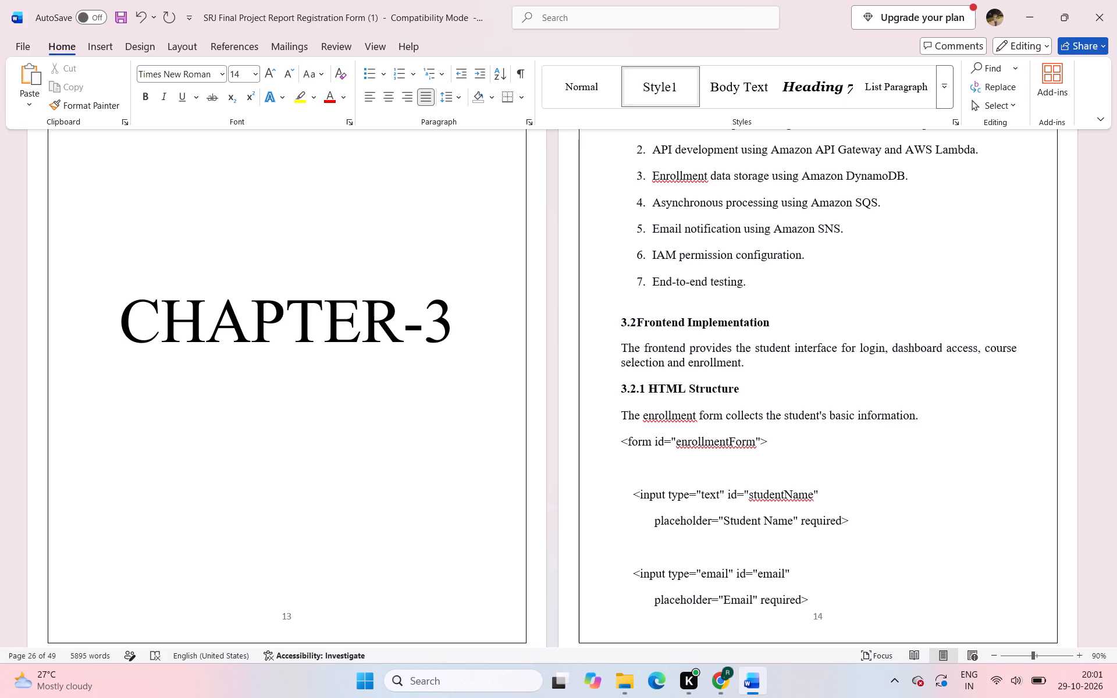
Delete the blank lines in the 3.2.1 HTML form code before the student name input, the email input and the course select.
click(639, 471)
key(BackSpace)
key(BackSpace)
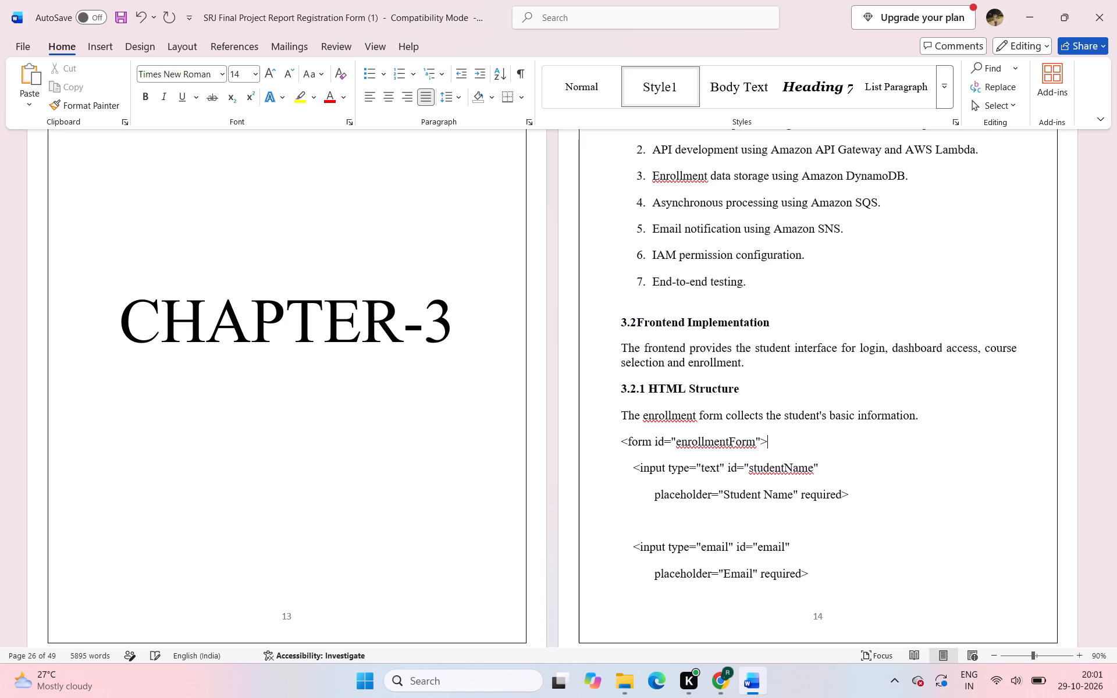
click(636, 526)
key(BackSpace)
key(BackSpace)
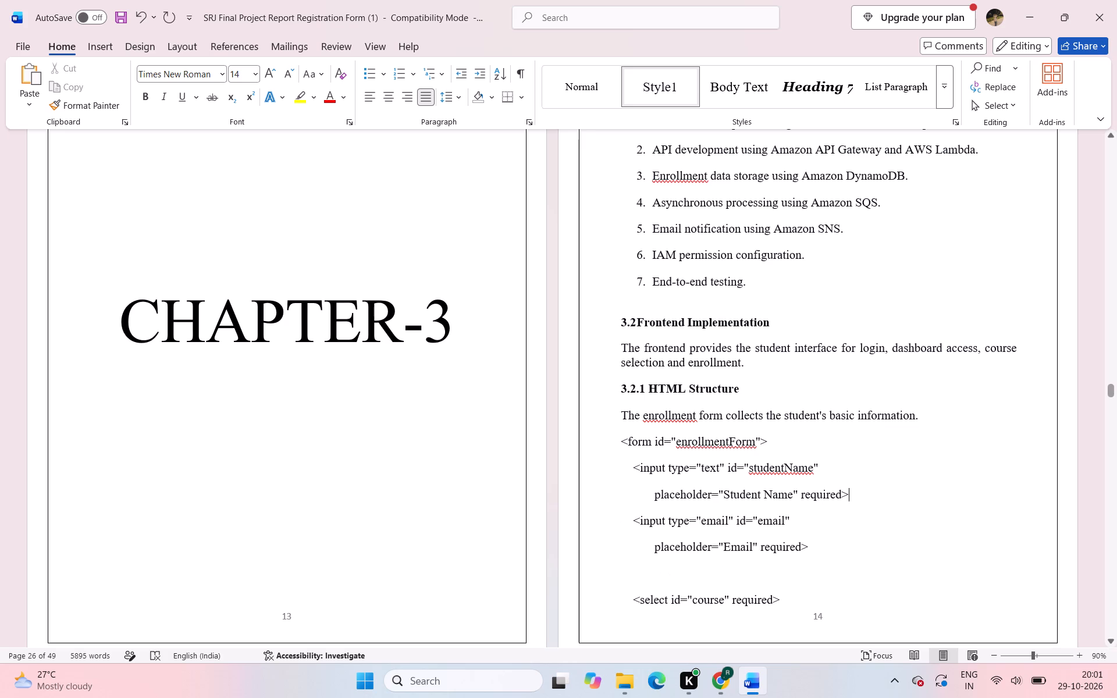
click(666, 588)
key(Up)
key(BackSpace)
key(BackSpace)
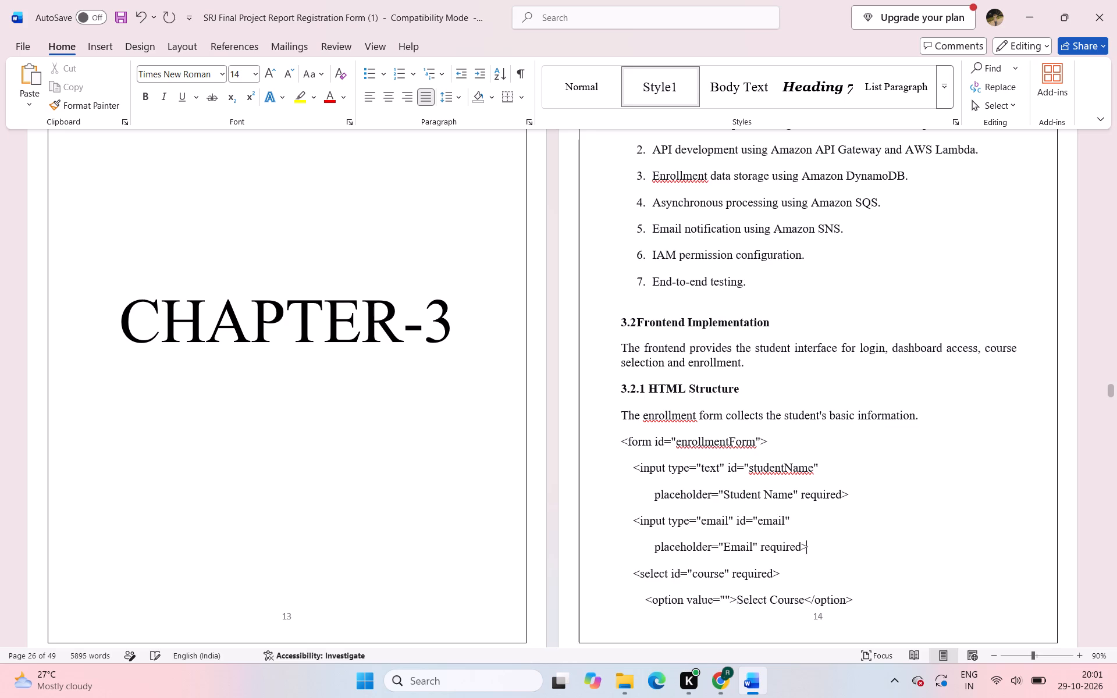
Delete the blank lines in the 3.2.1 HTML code before the submit button, the closing form tag and the message div.
scroll(666, 588, down, 3)
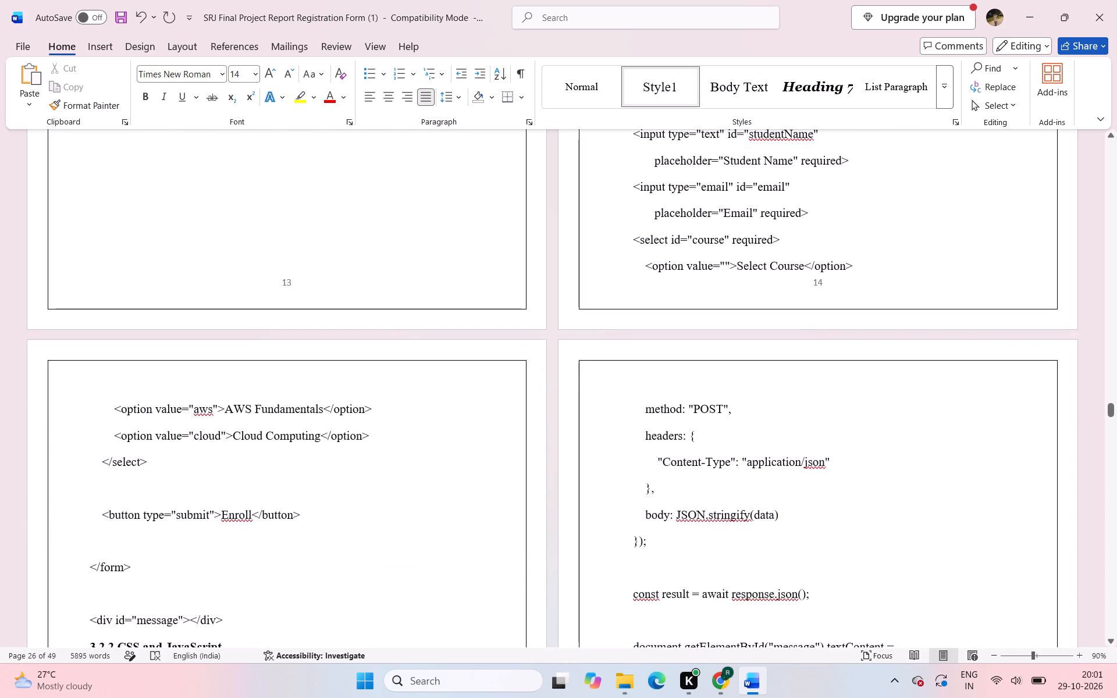
click(236, 498)
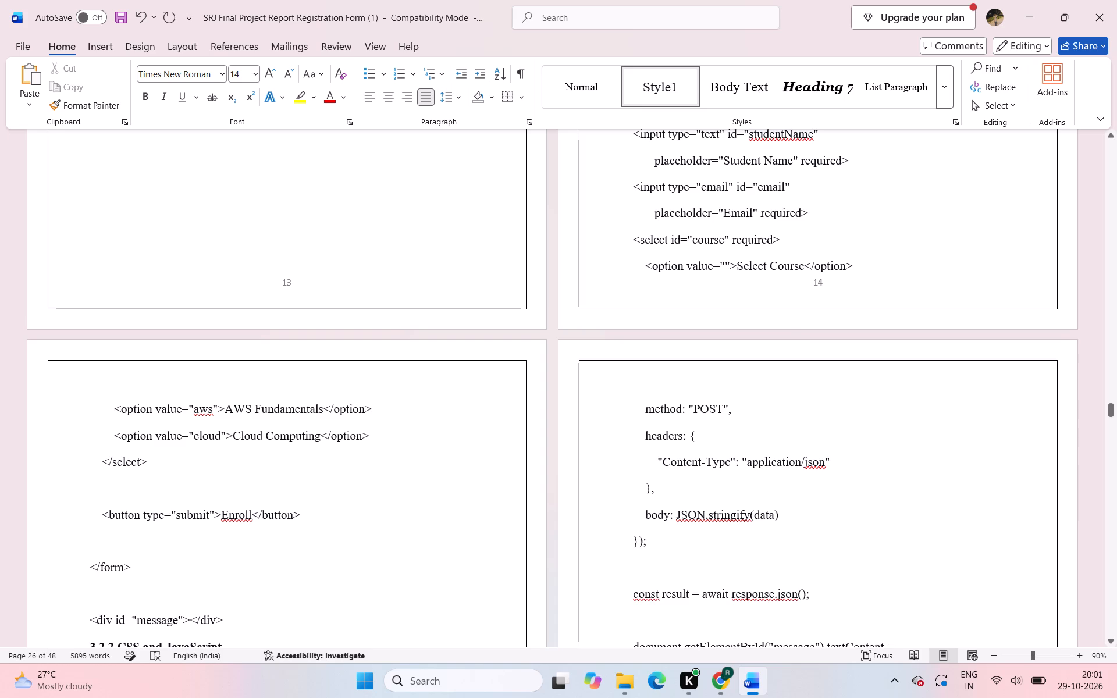
click(232, 493)
key(BackSpace)
key(BackSpace)
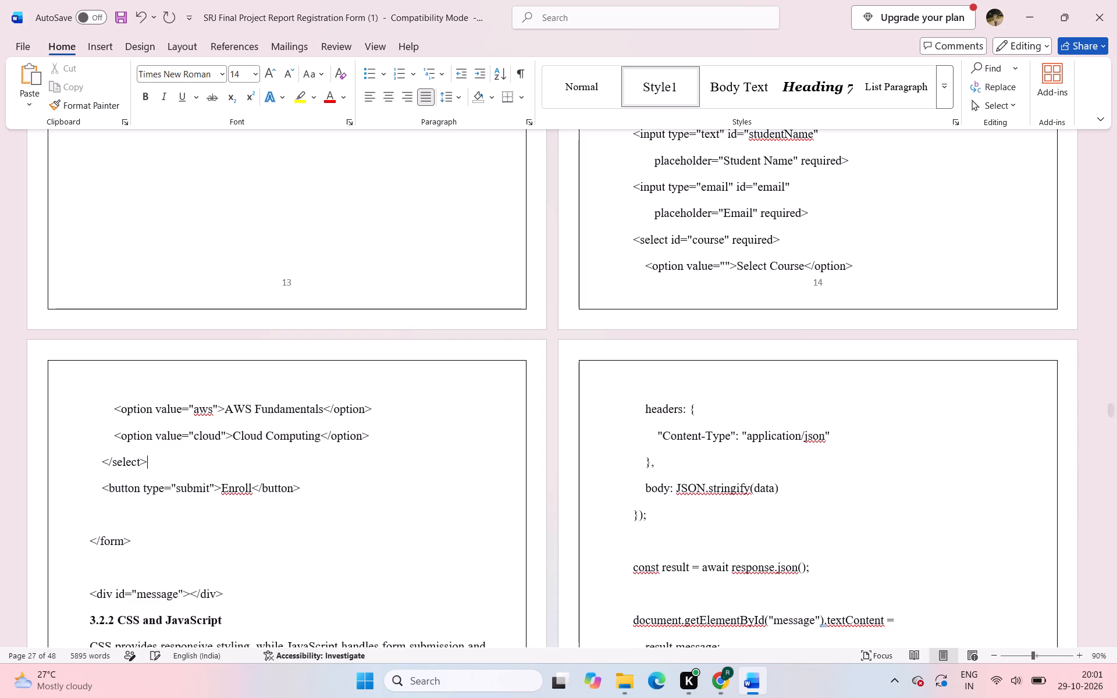
click(171, 521)
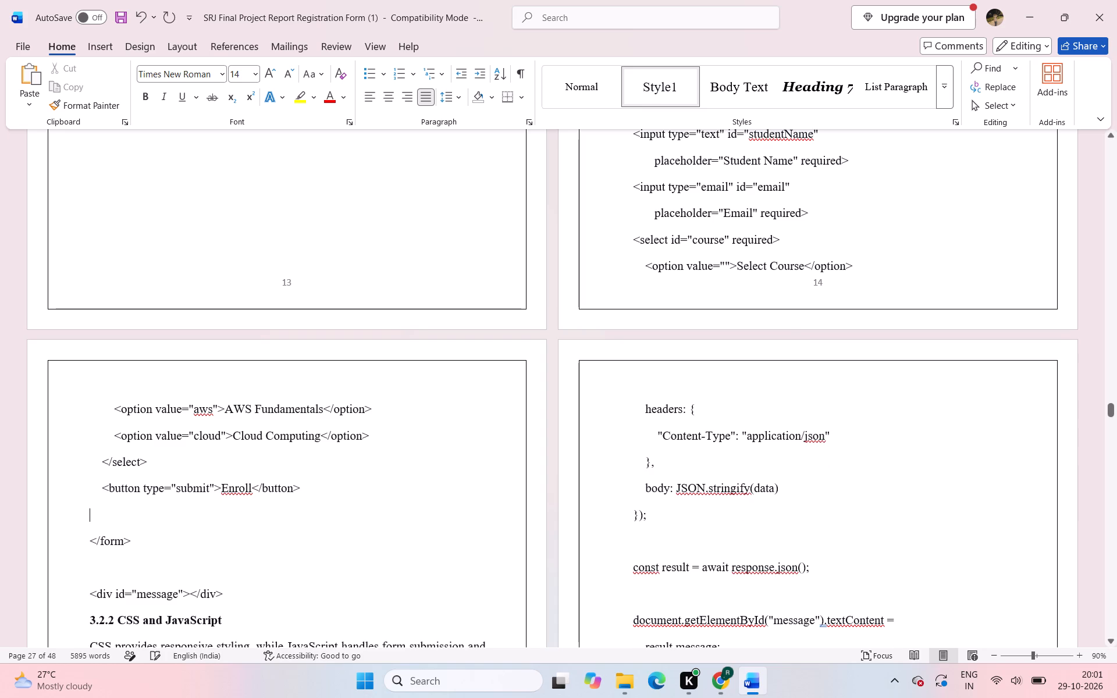
key(BackSpace)
key(BackSpace)
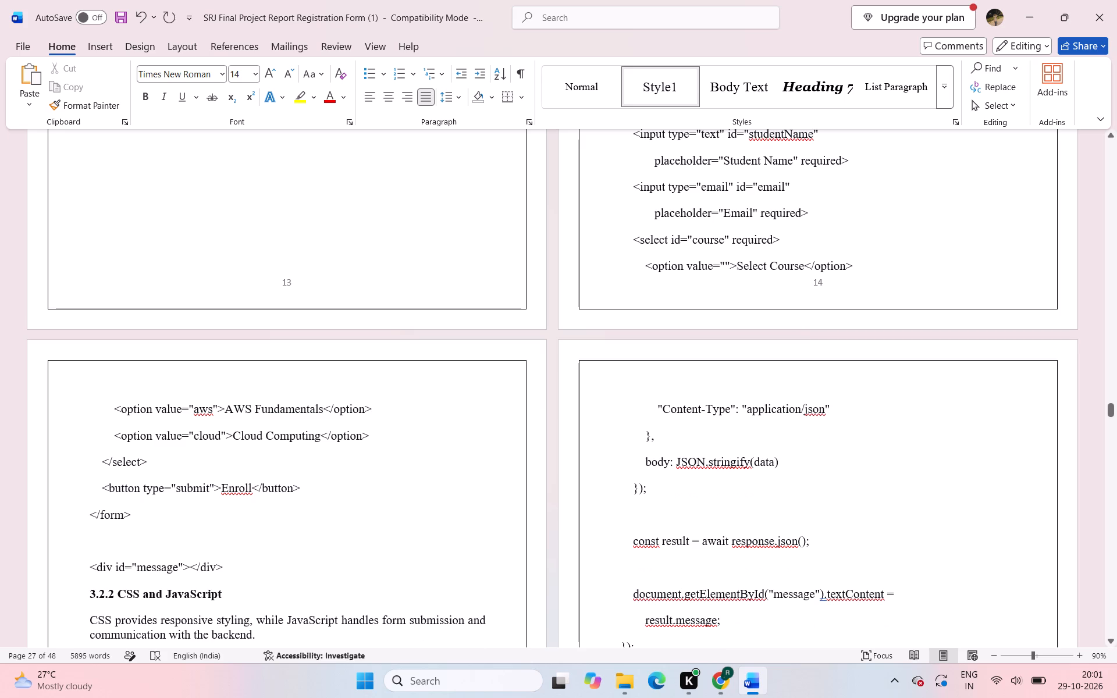
click(151, 549)
key(Up)
key(BackSpace)
key(BackSpace)
Delete the blank lines in the 3.2.2 JavaScript code before event.preventDefault, const data and const response.
scroll(151, 549, down, 1)
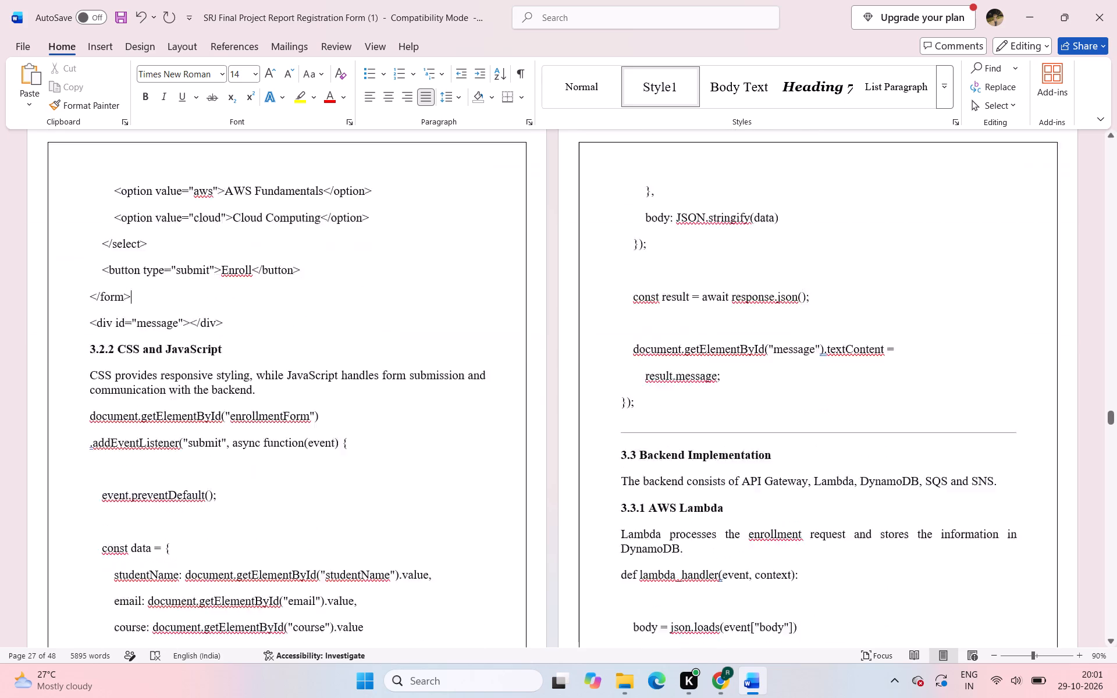
scroll(151, 549, down, 1)
click(138, 408)
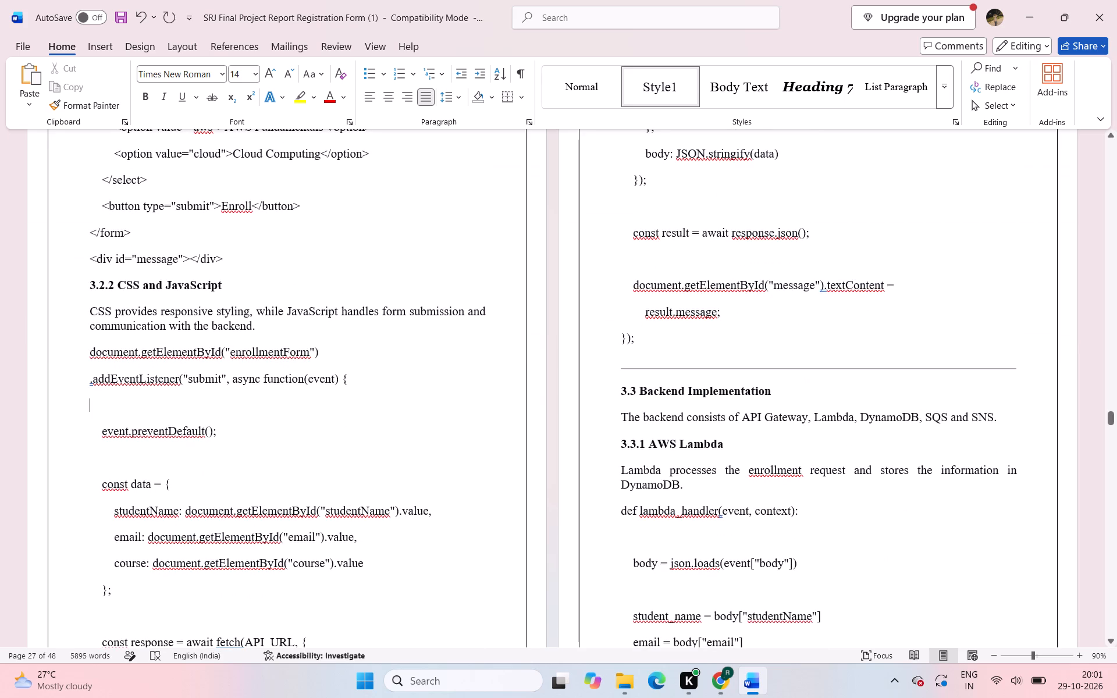
key(BackSpace)
key(BackSpace)
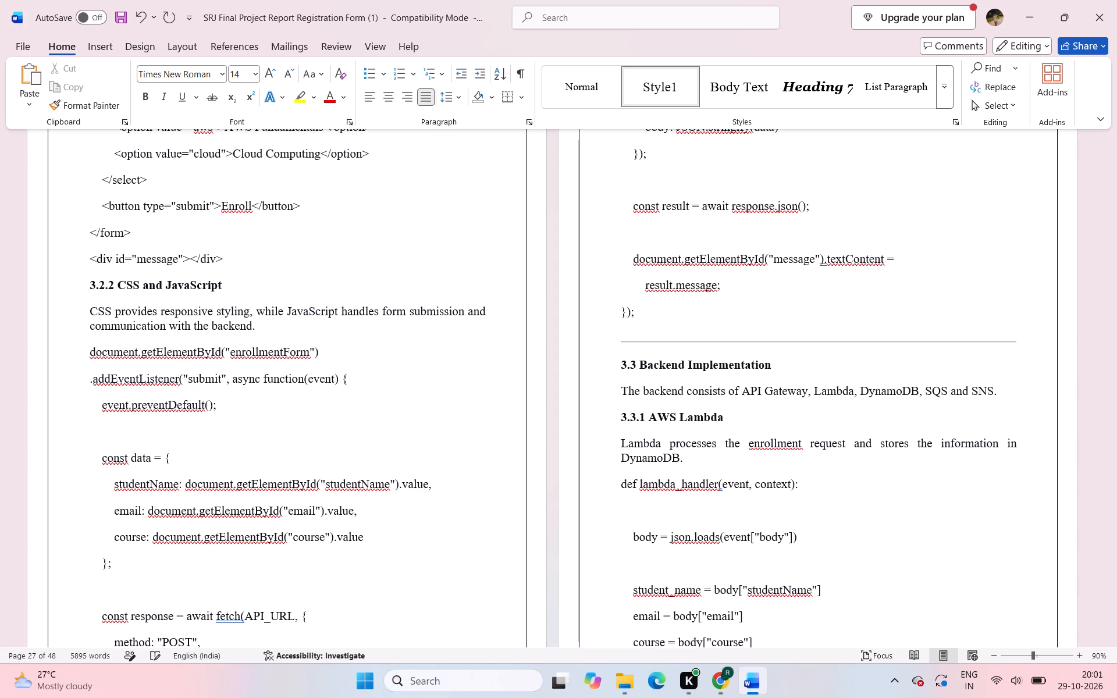
click(109, 439)
key(Up)
key(BackSpace)
key(BackSpace)
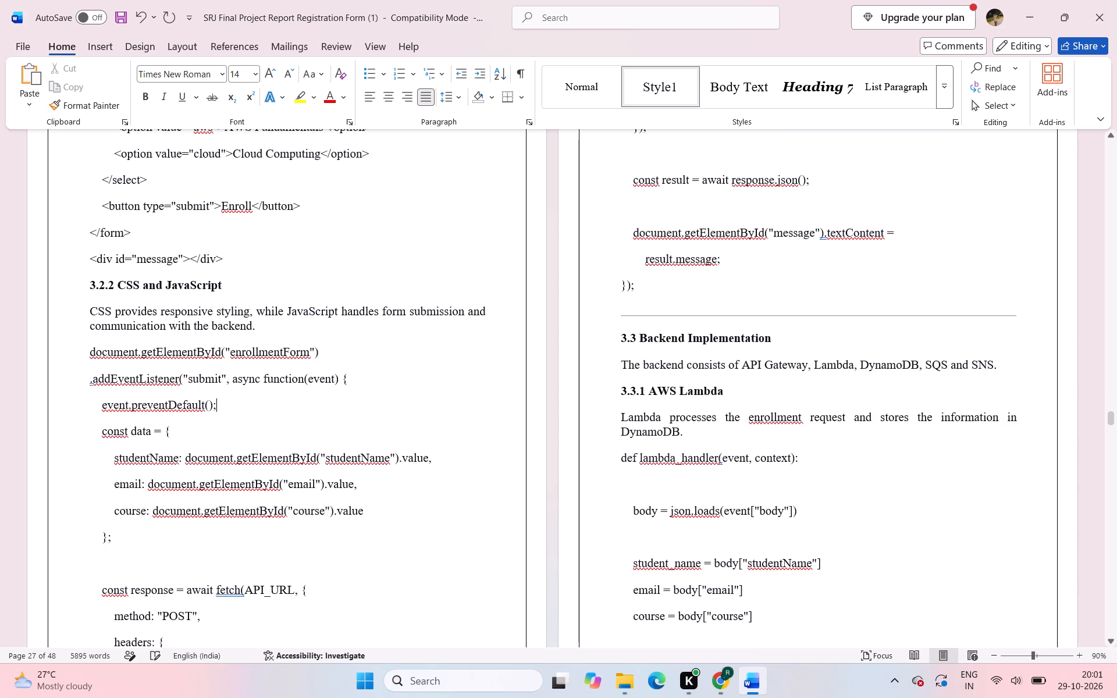
click(127, 564)
key(BackSpace)
key(BackSpace)
Delete the blank line in the 3.2.2 JavaScript code before the document.getElementById("message") line.
scroll(127, 564, down, 1)
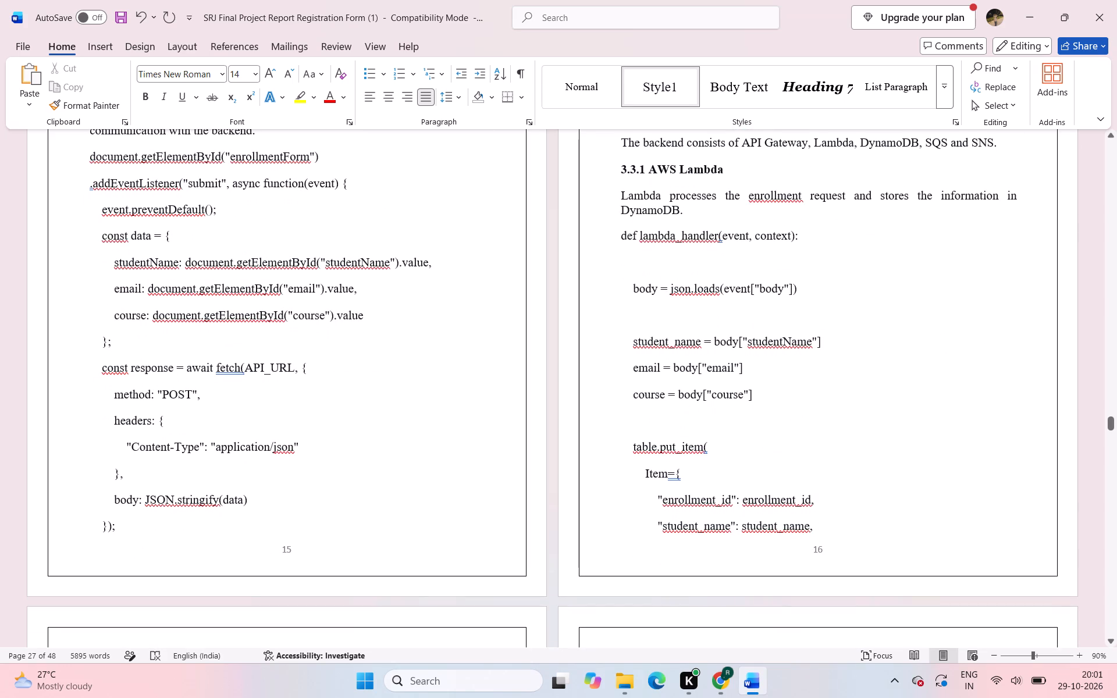
scroll(186, 482, up, 1)
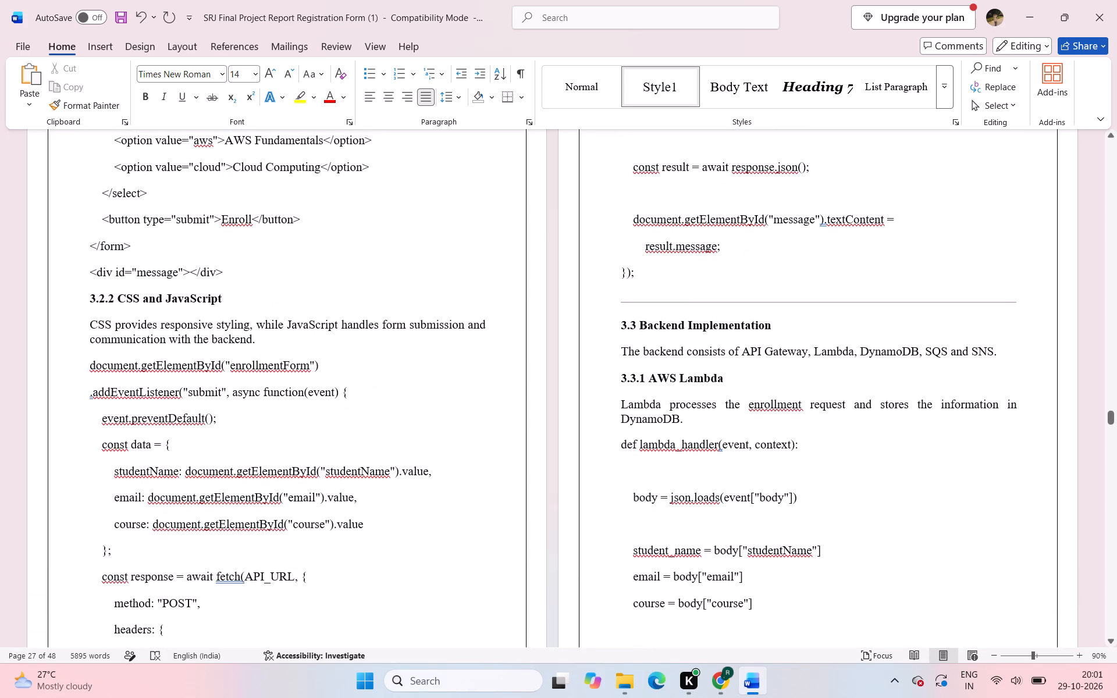
click(635, 195)
key(BackSpace)
key(BackSpace)
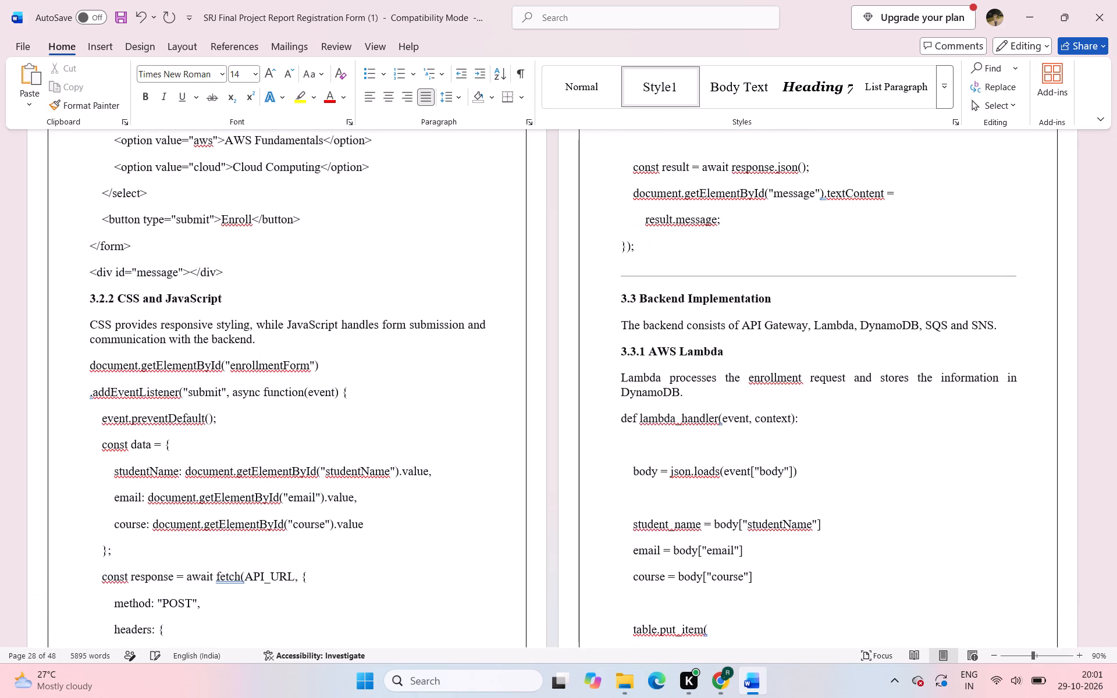
Remove the horizontal divider and its empty line between the 3.2.2 code and the 3.3 Backend Implementation heading.
click(748, 277)
key(BackSpace)
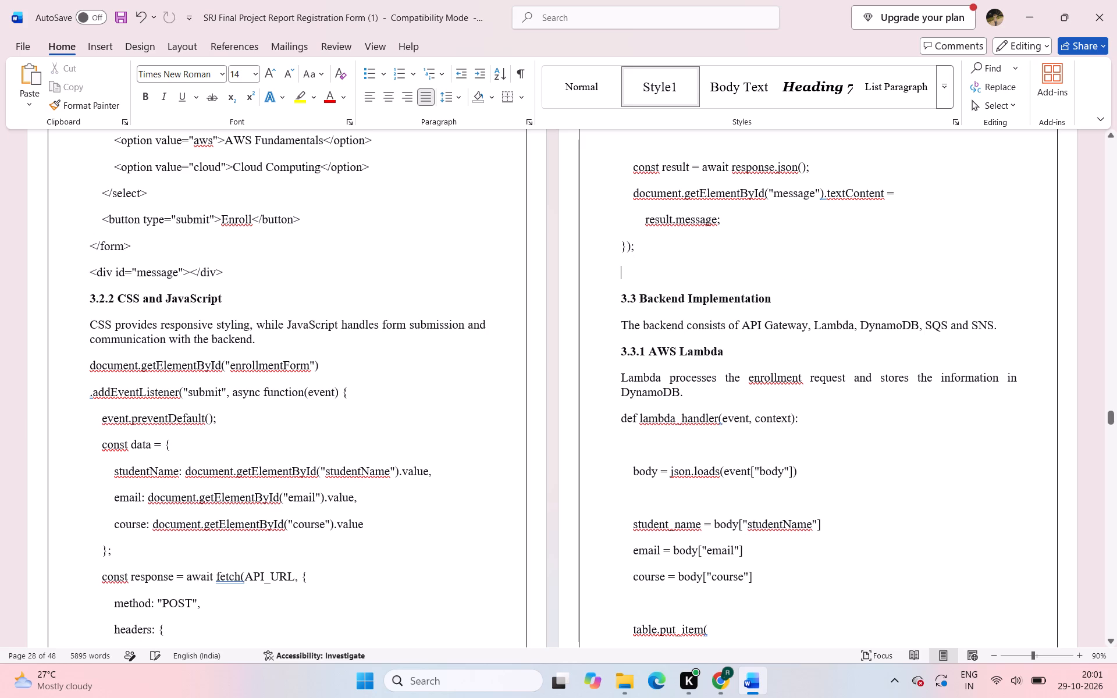
key(BackSpace)
key(BackSpace)
Delete the blank lines in the 3.3.1 Lambda code before body = json.loads, student_name and table.put_item.
scroll(748, 277, down, 1)
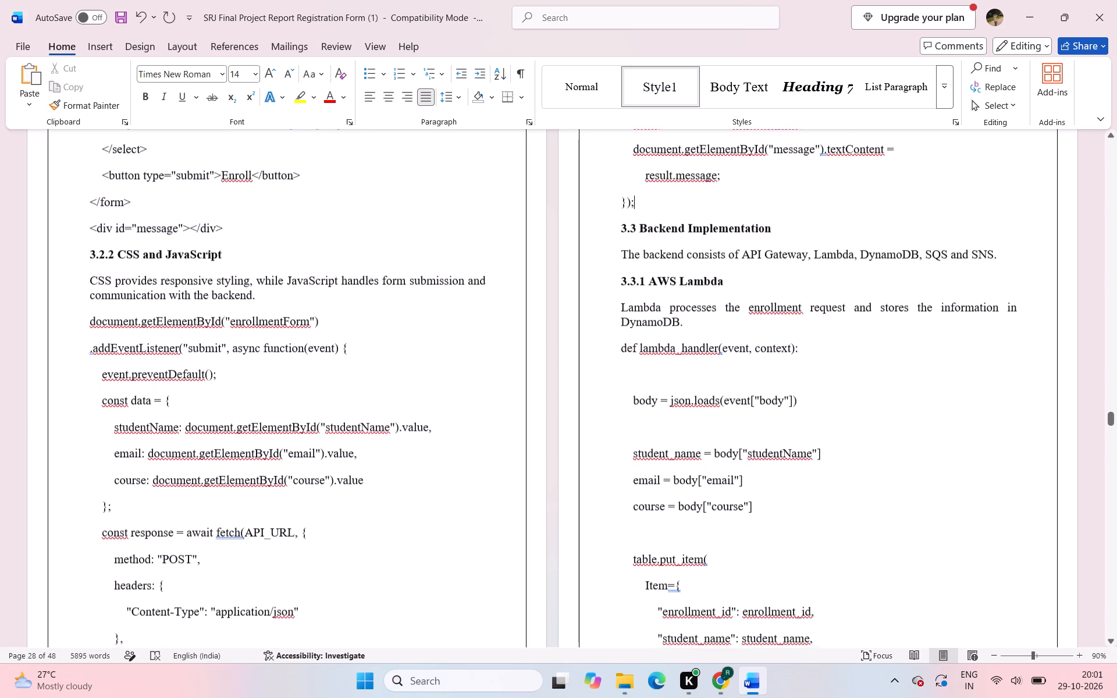
scroll(748, 277, down, 1)
click(775, 375)
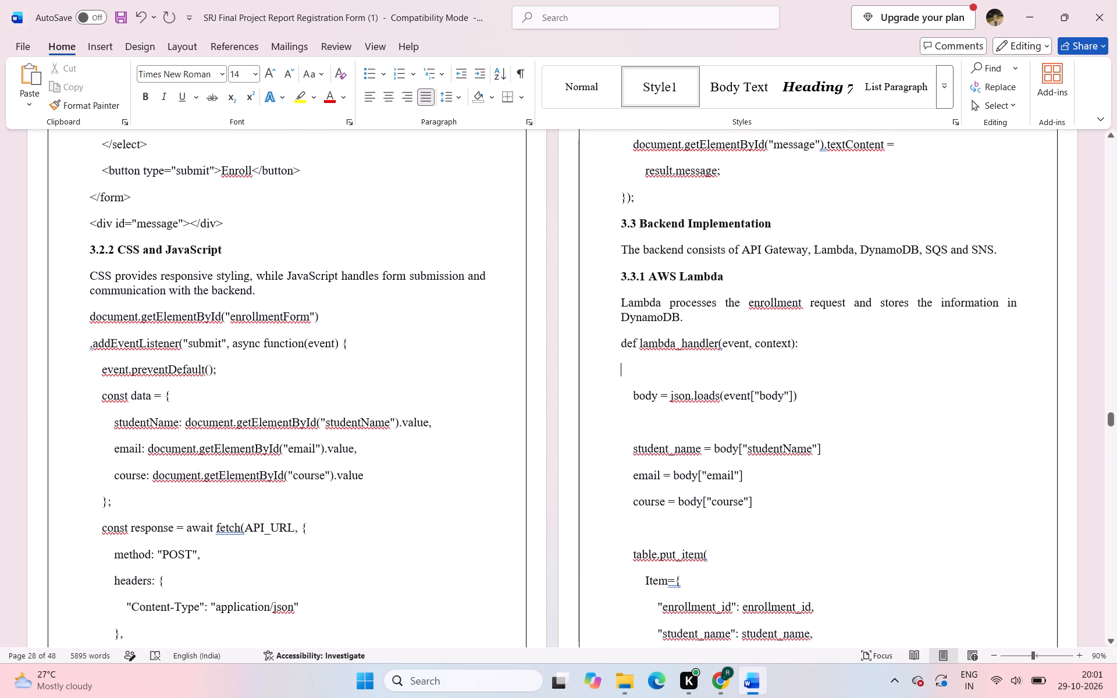
key(BackSpace)
key(BackSpace)
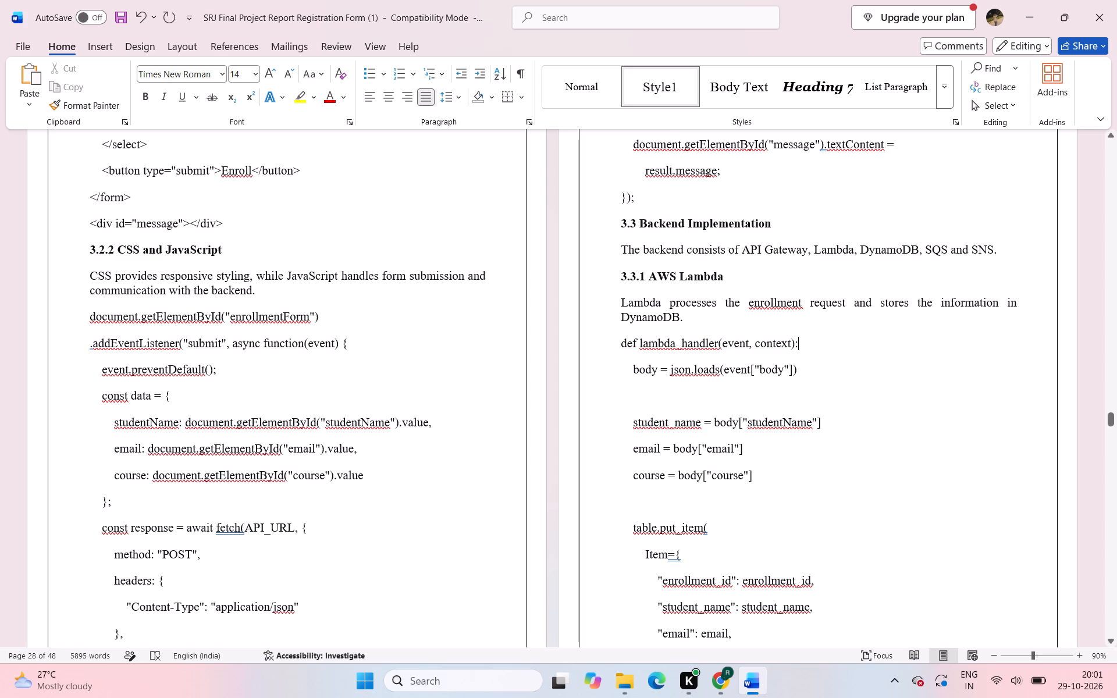
click(782, 388)
key(BackSpace)
key(BackSpace)
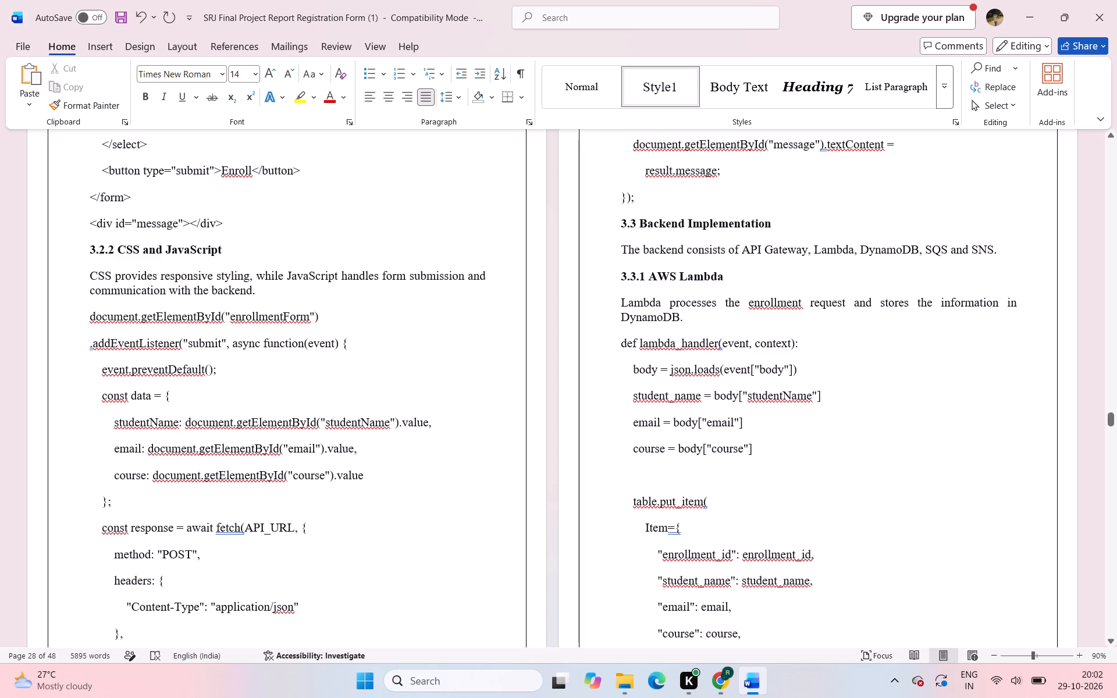
click(731, 489)
key(Up)
key(BackSpace)
key(BackSpace)
Delete the blank line in the 3.3.1 Lambda code before the return statement.
scroll(731, 489, down, 3)
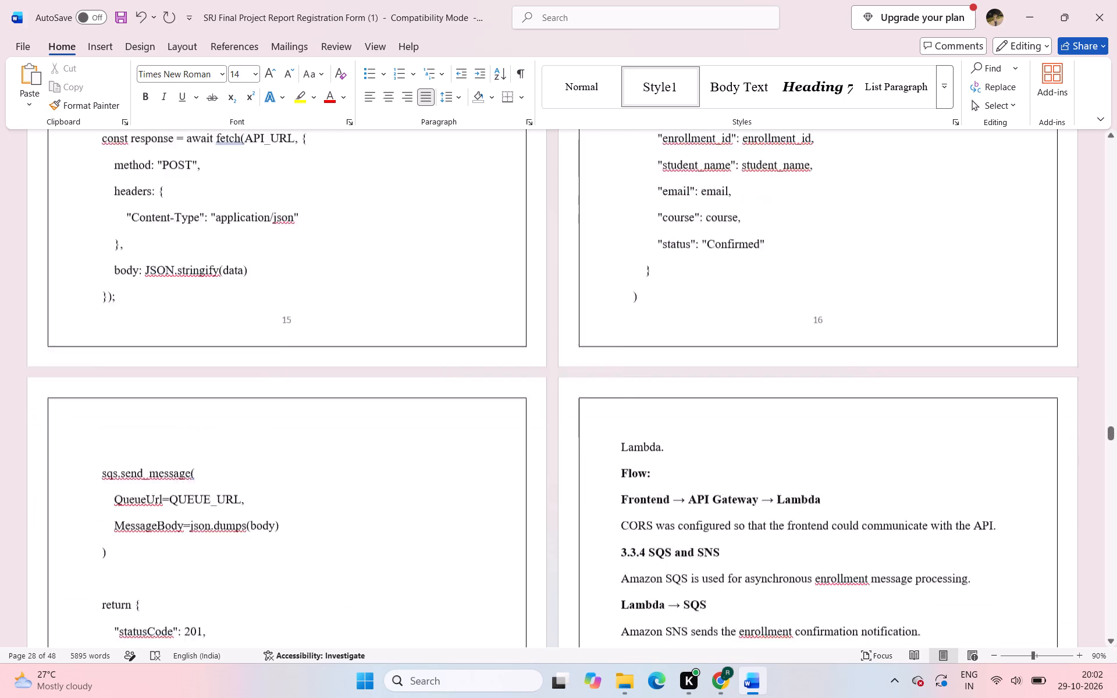
scroll(731, 489, down, 1)
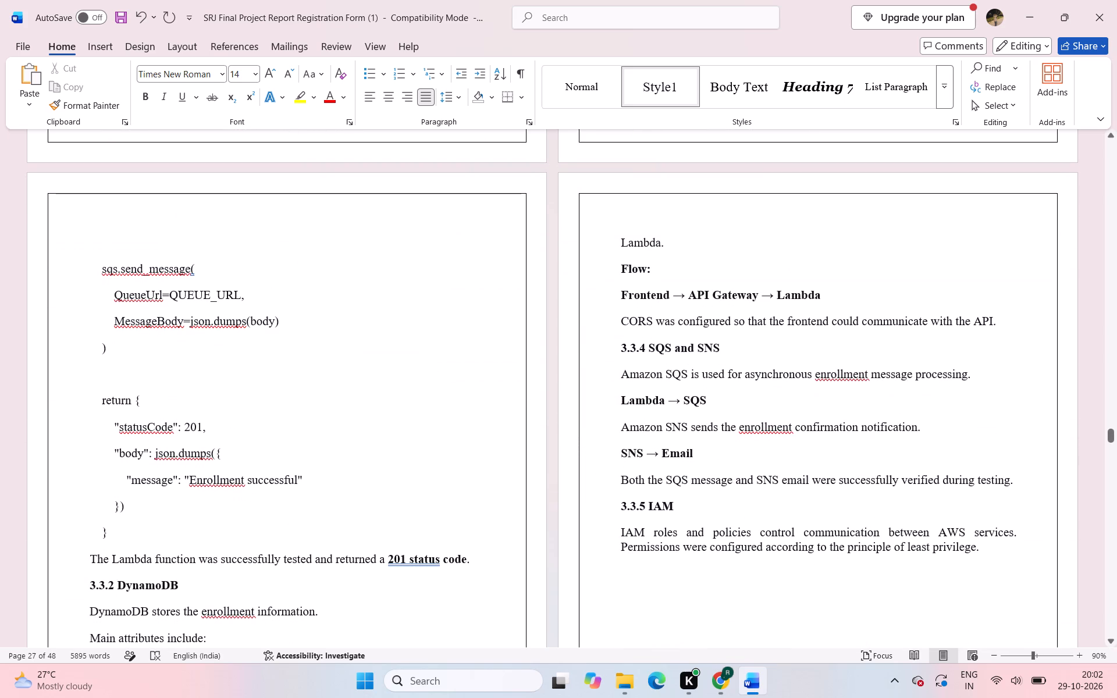
click(148, 373)
key(BackSpace)
key(BackSpace)
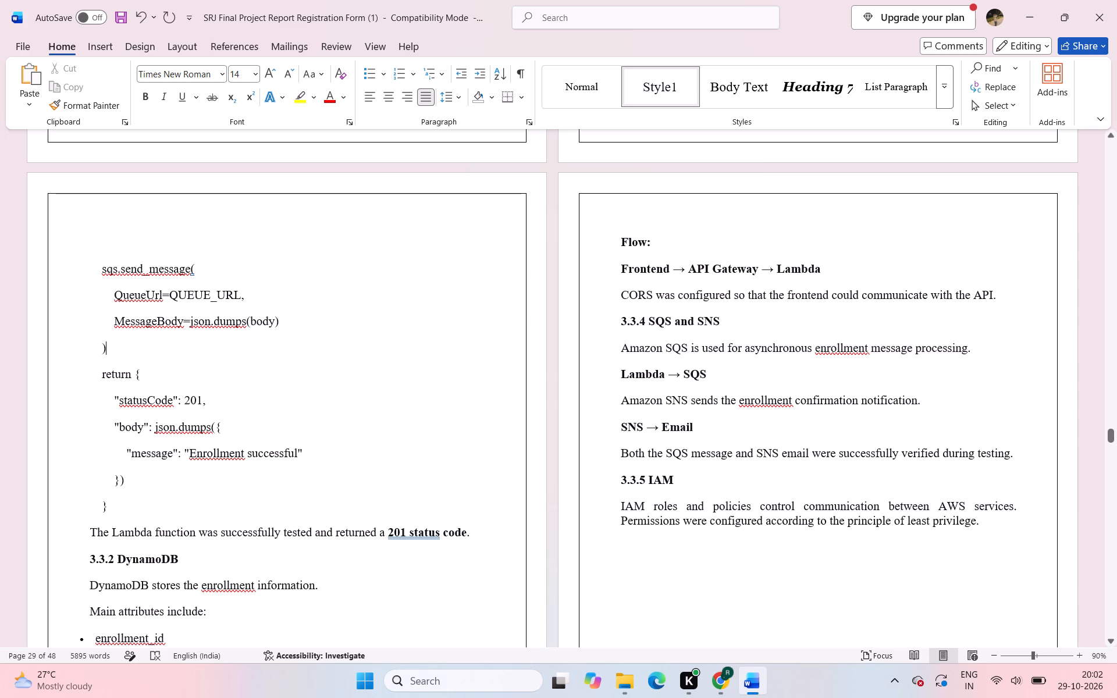
Review the rest of section 3.3 through 3.3.5 IAM and the start of Chapter 4 for remaining gaps and missing content.
scroll(172, 478, down, 2)
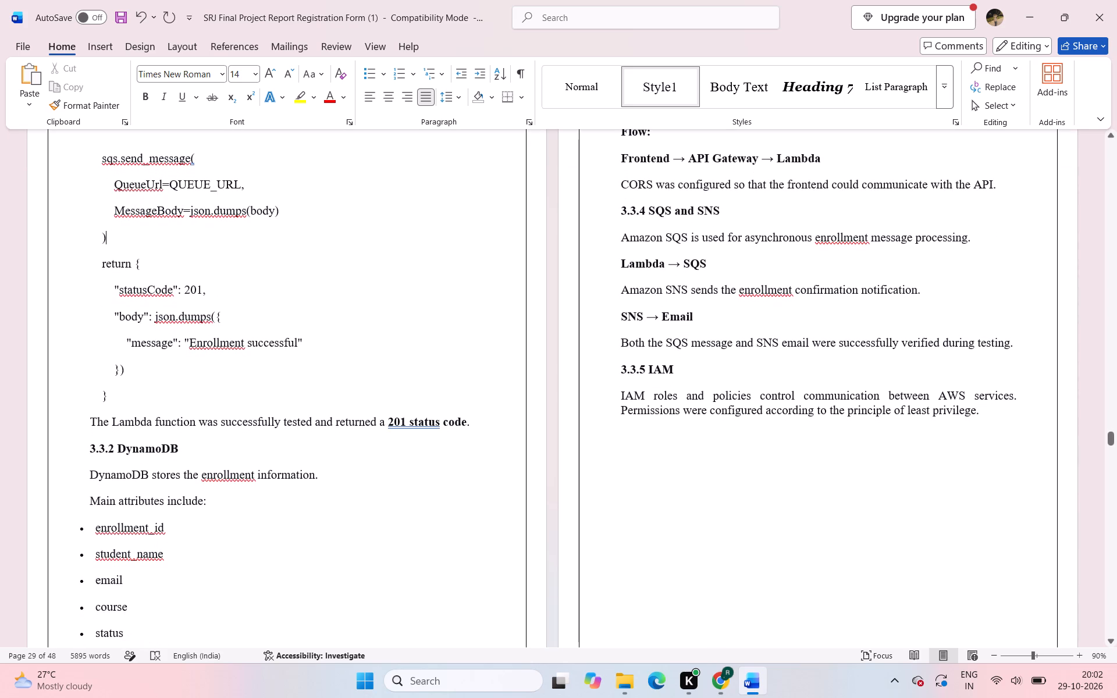
scroll(172, 478, down, 1)
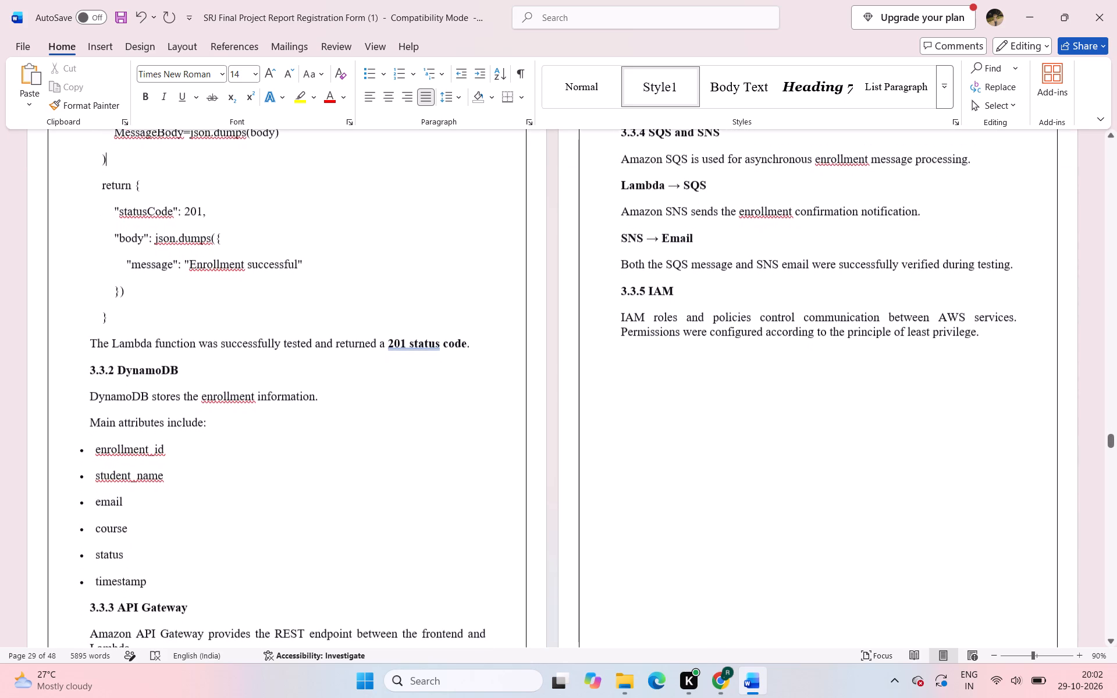
scroll(172, 478, down, 1)
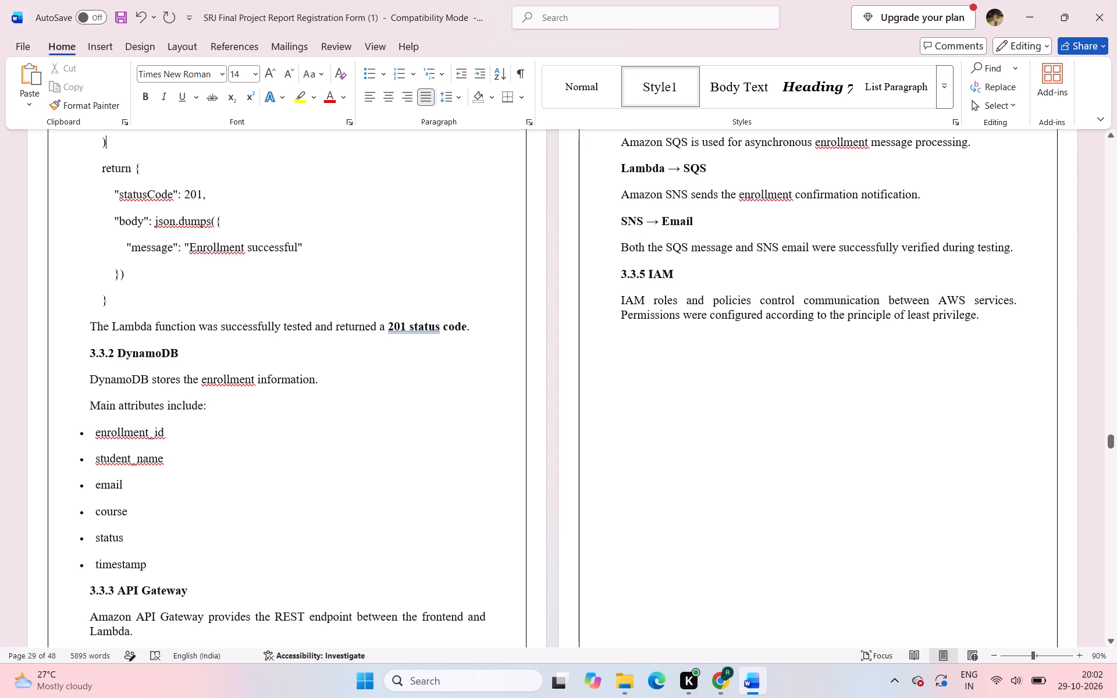
scroll(172, 478, down, 2)
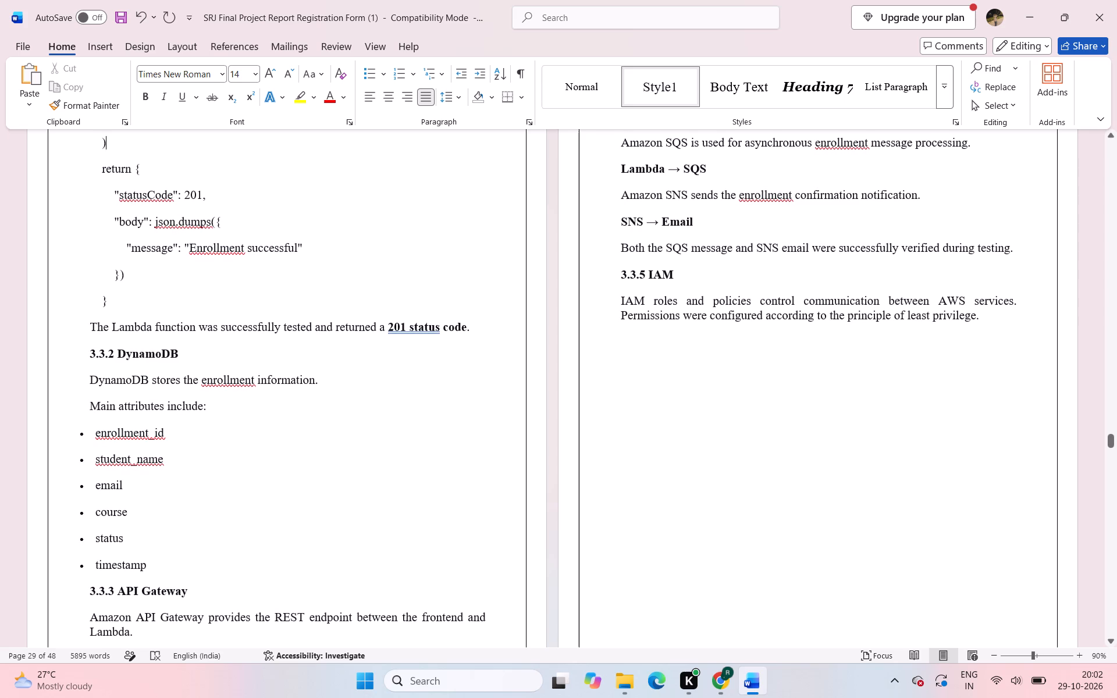
scroll(172, 478, down, 1)
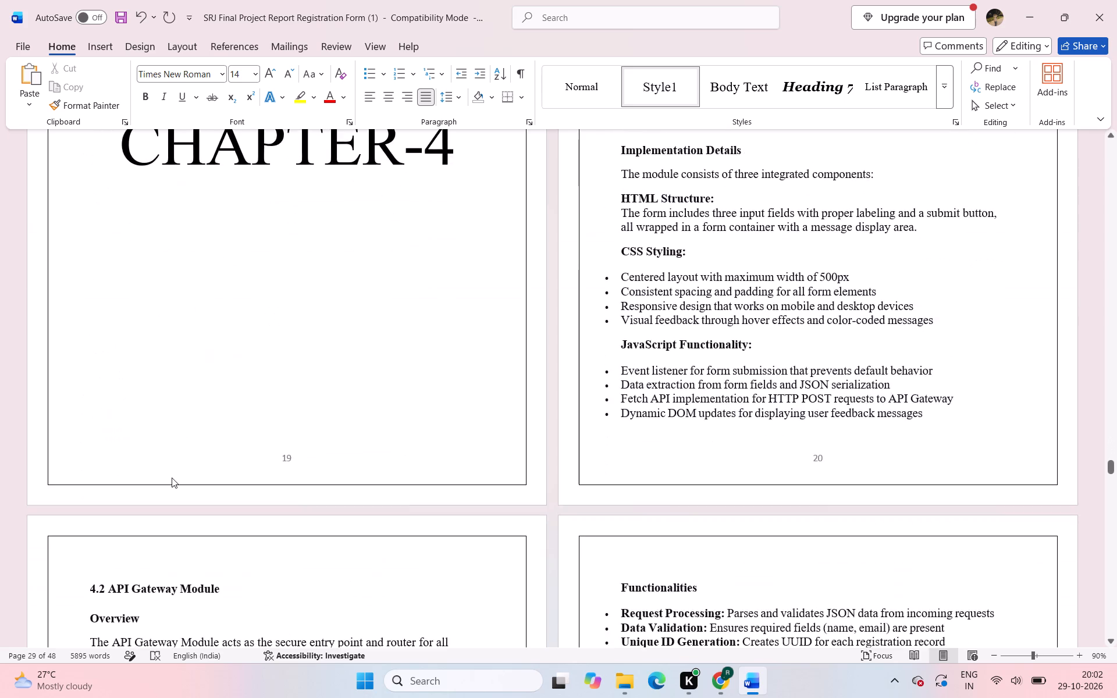
scroll(172, 478, up, 7)
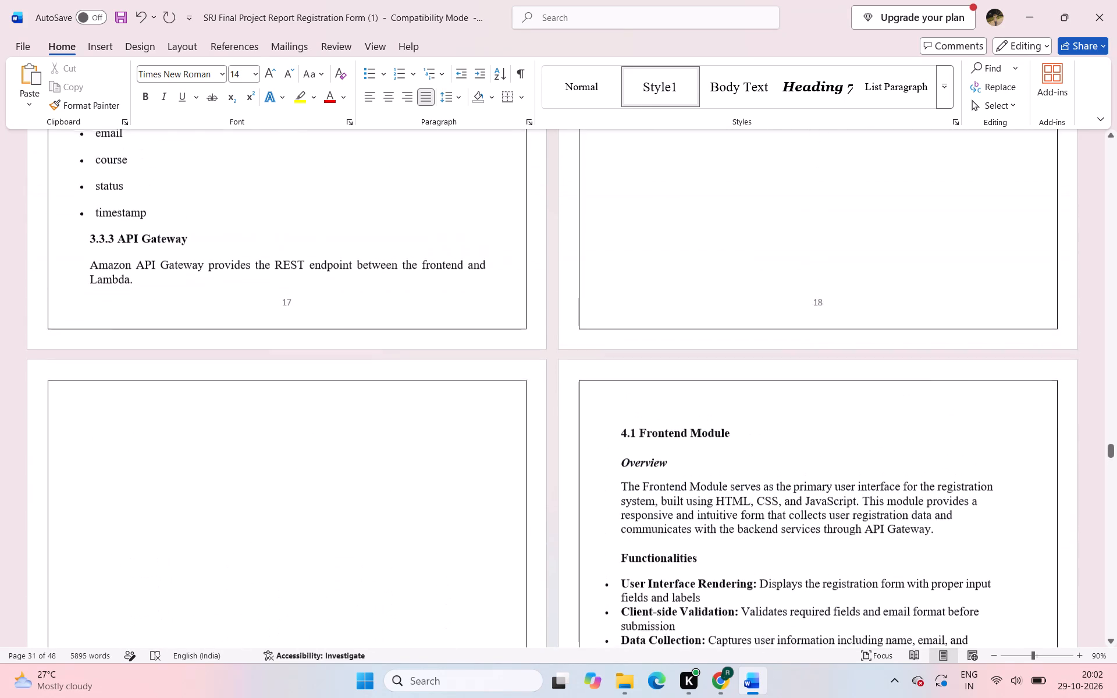
scroll(172, 478, up, 3)
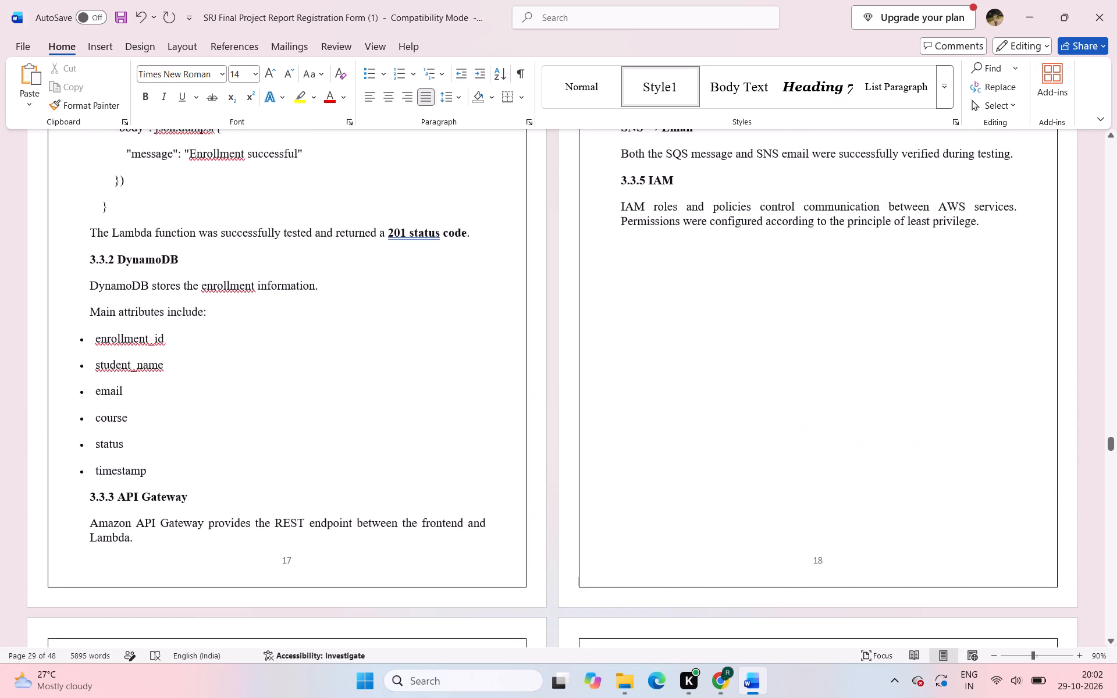
scroll(172, 478, up, 5)
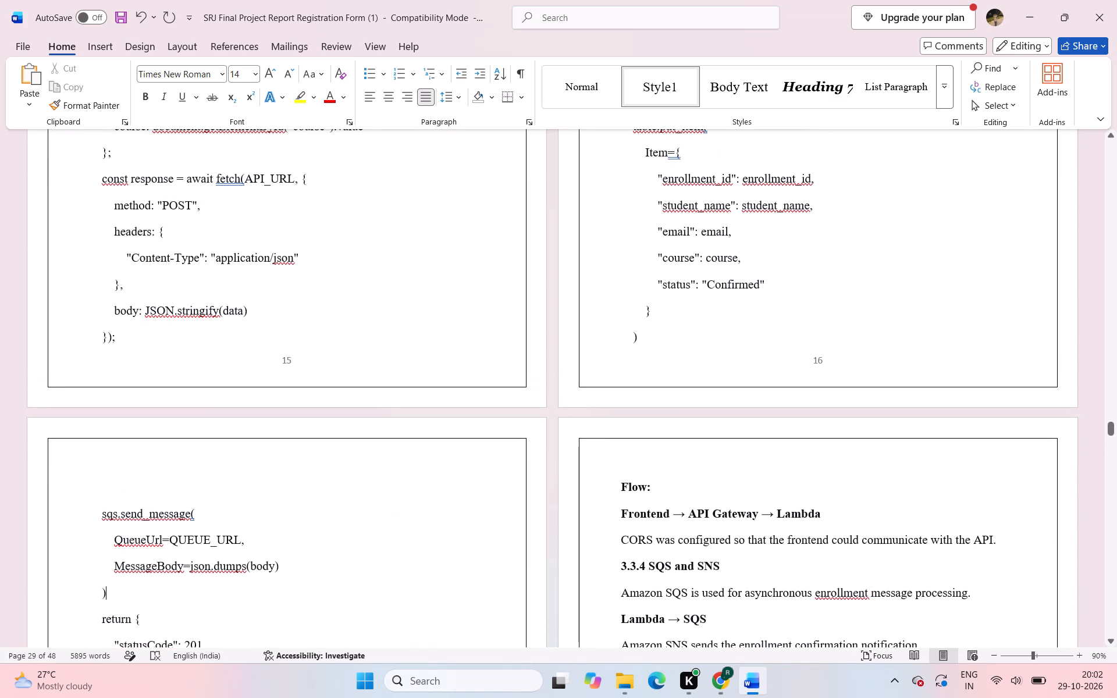
scroll(172, 478, down, 3)
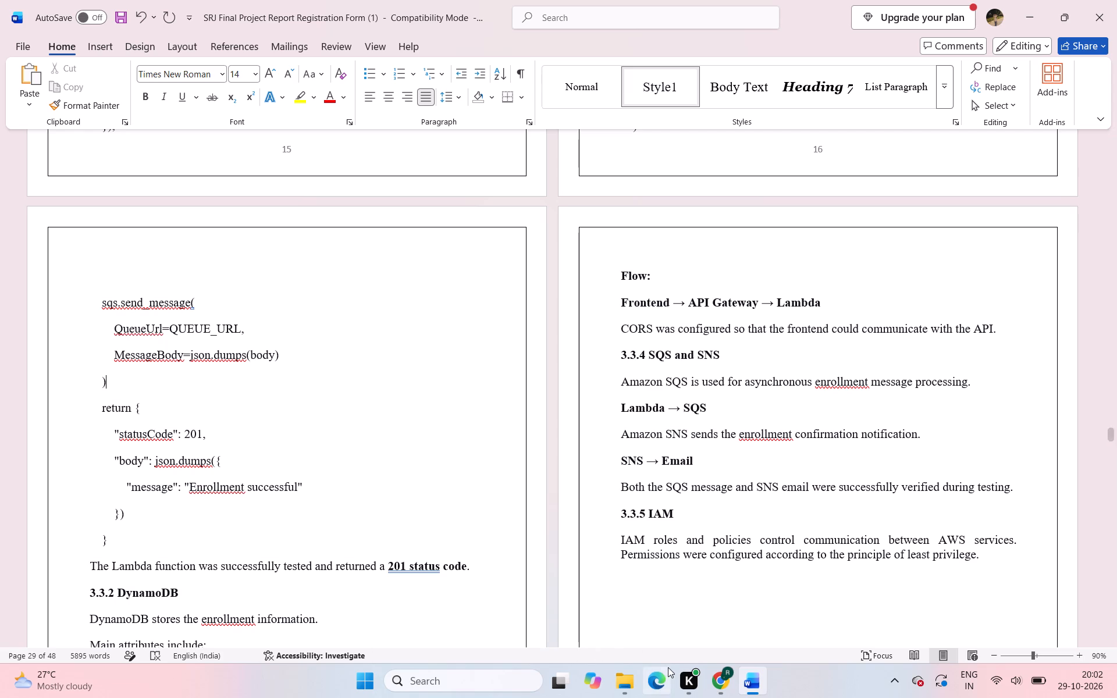
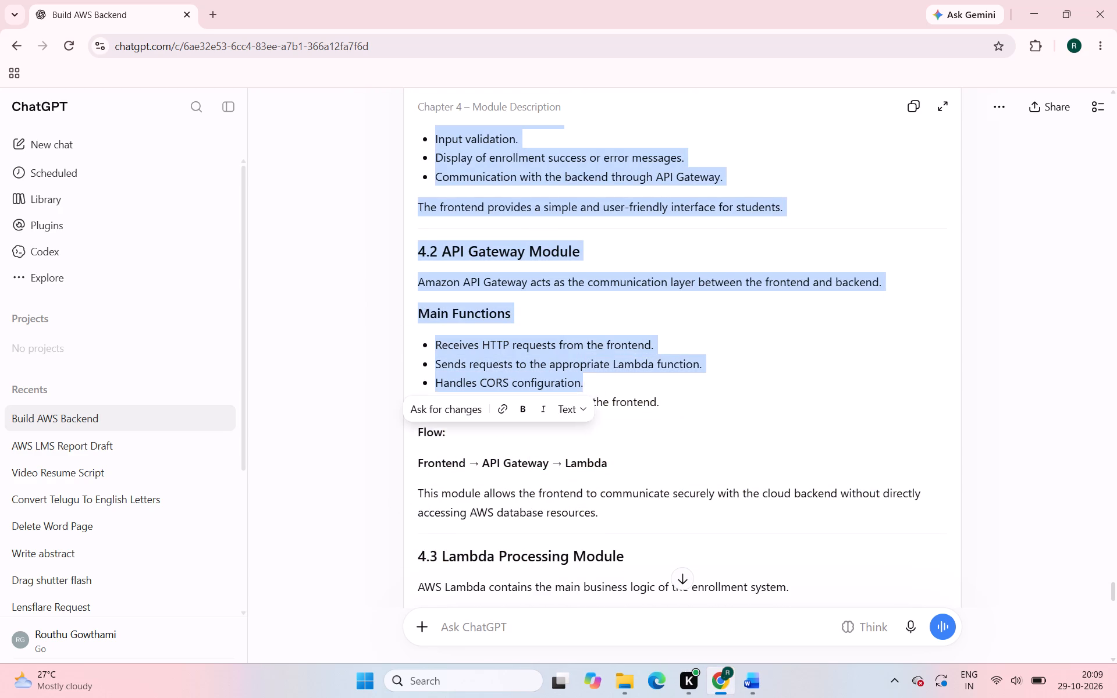
drag(585, 382, 608, 550)
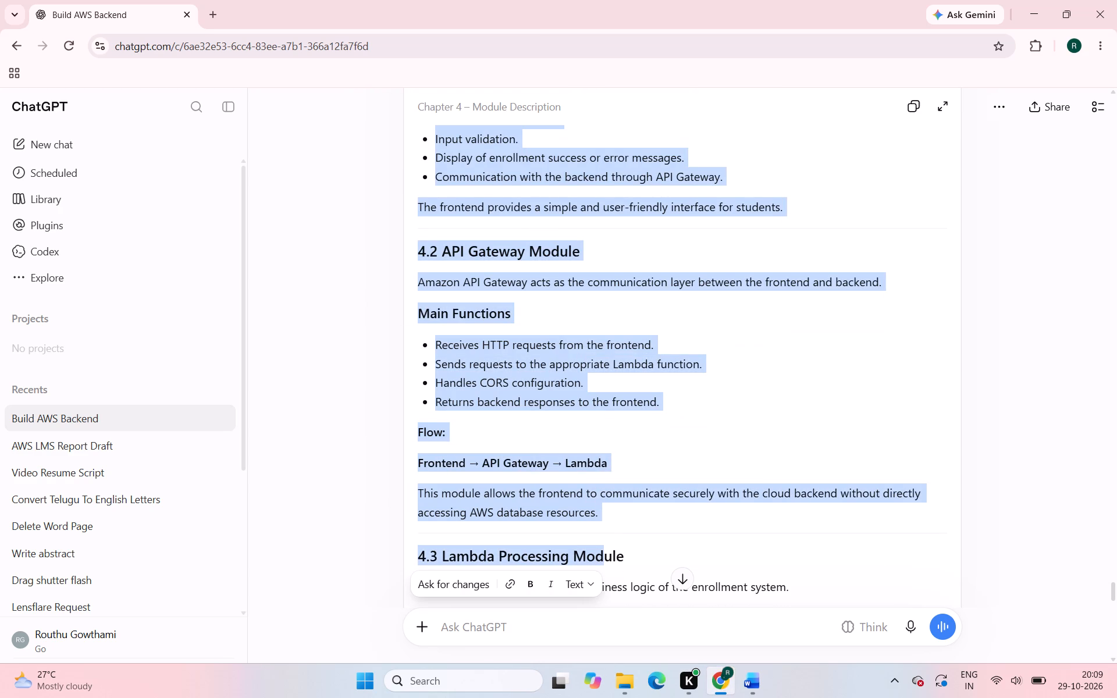
drag(608, 550, 648, 248)
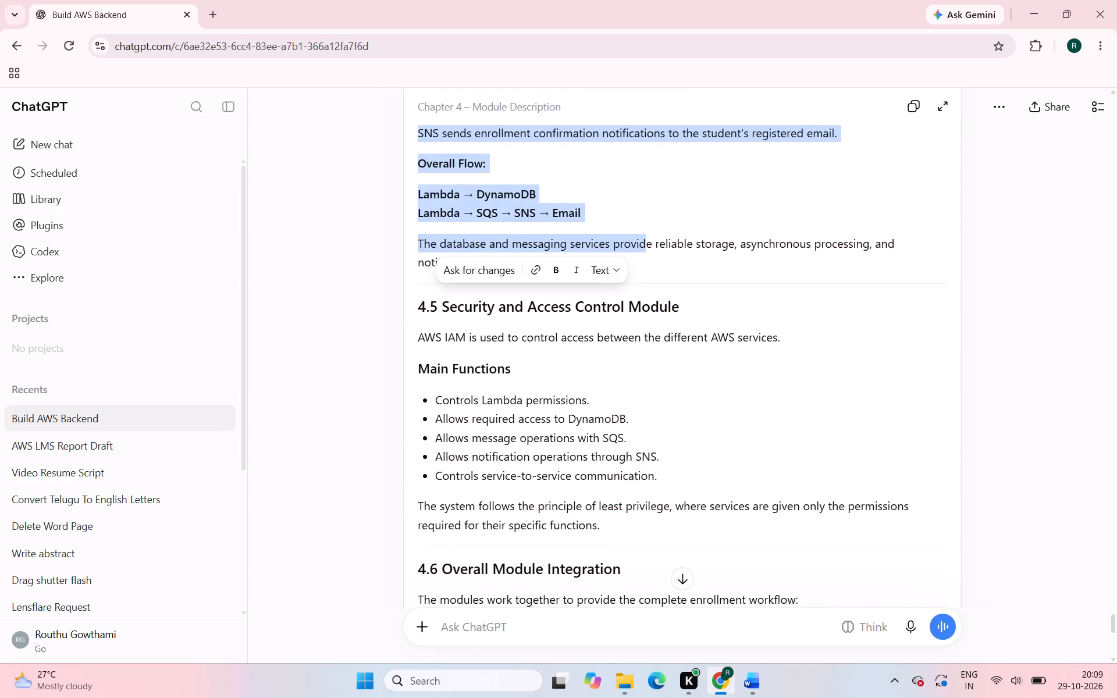
drag(648, 248, 579, 120)
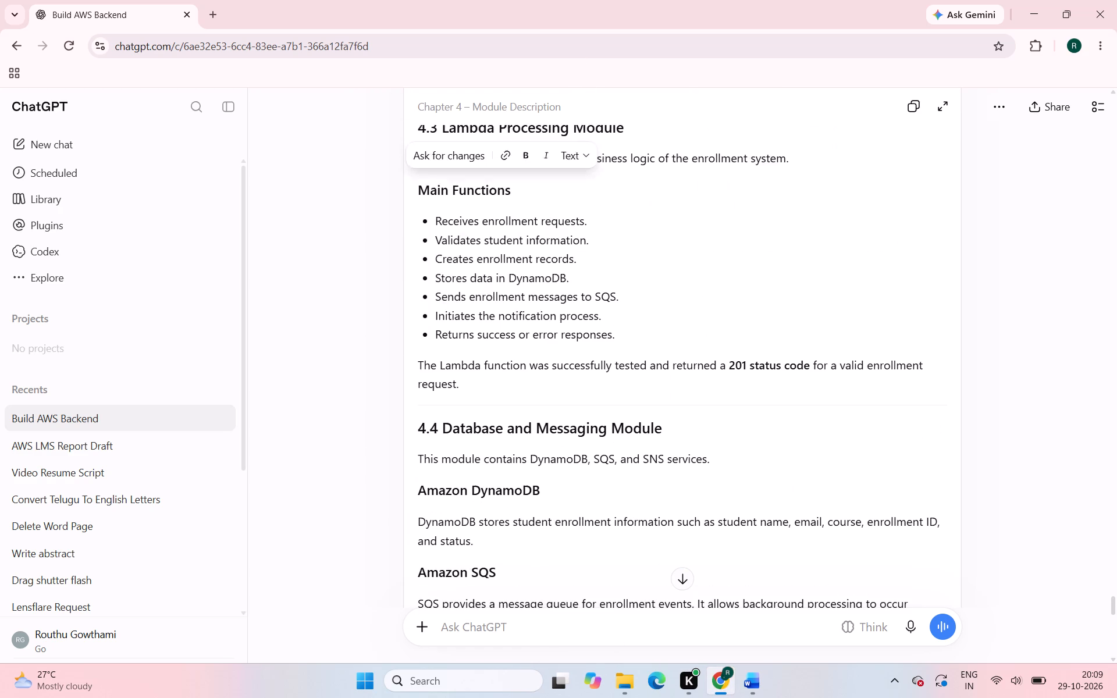
drag(579, 120, 604, 471)
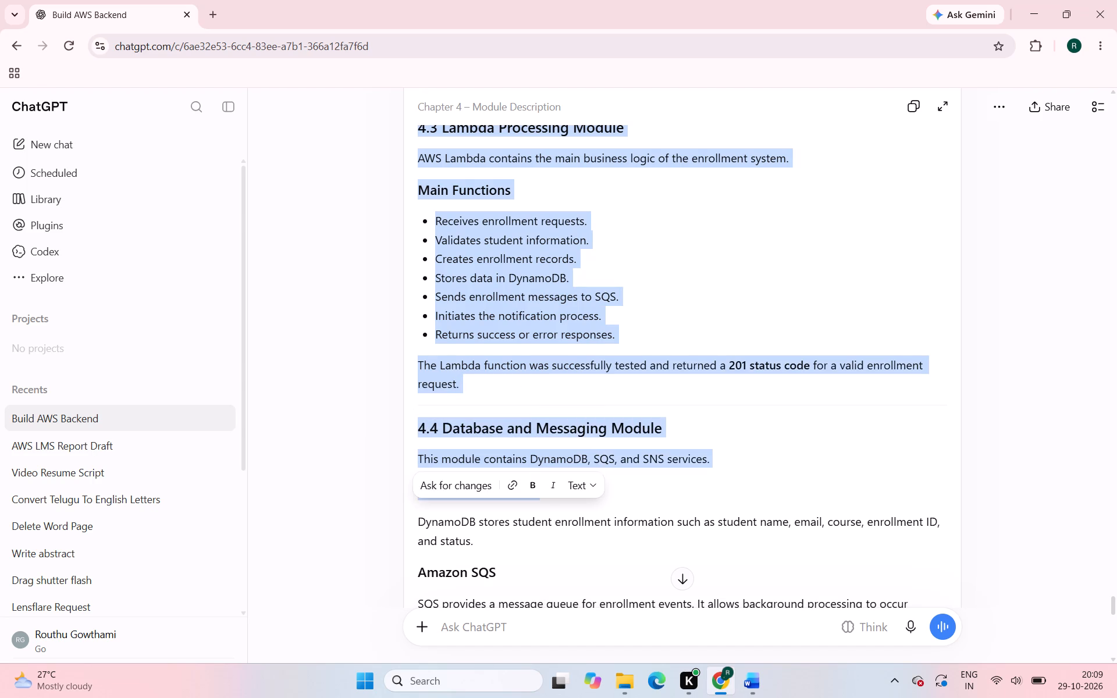
drag(604, 471, 603, 593)
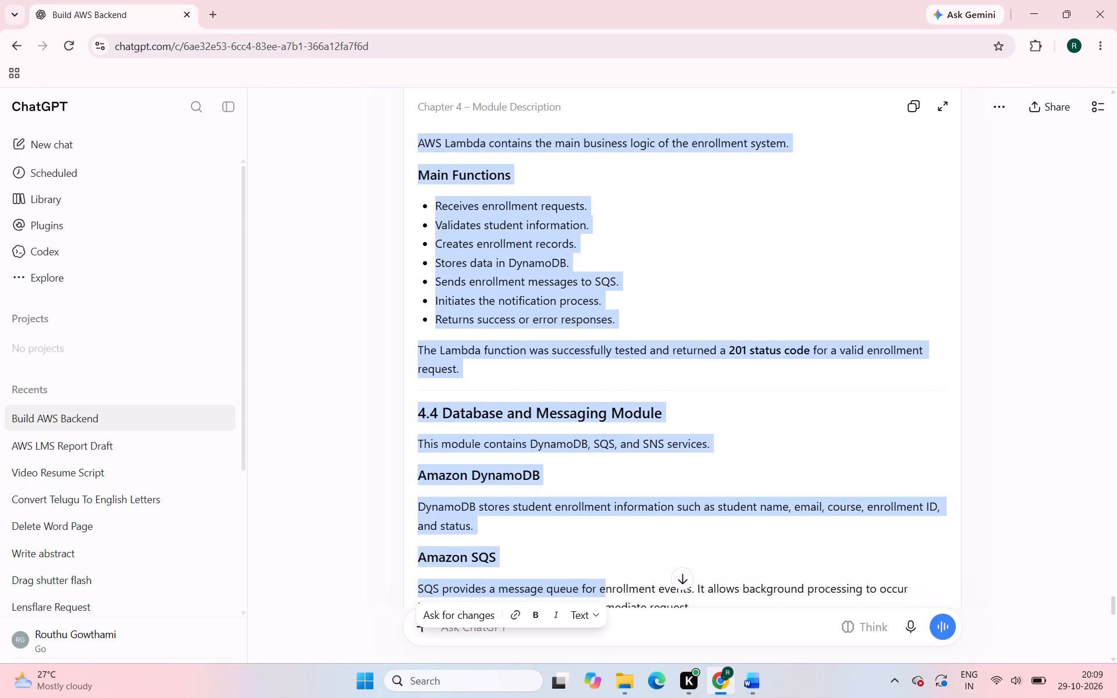
drag(603, 593, 660, 261)
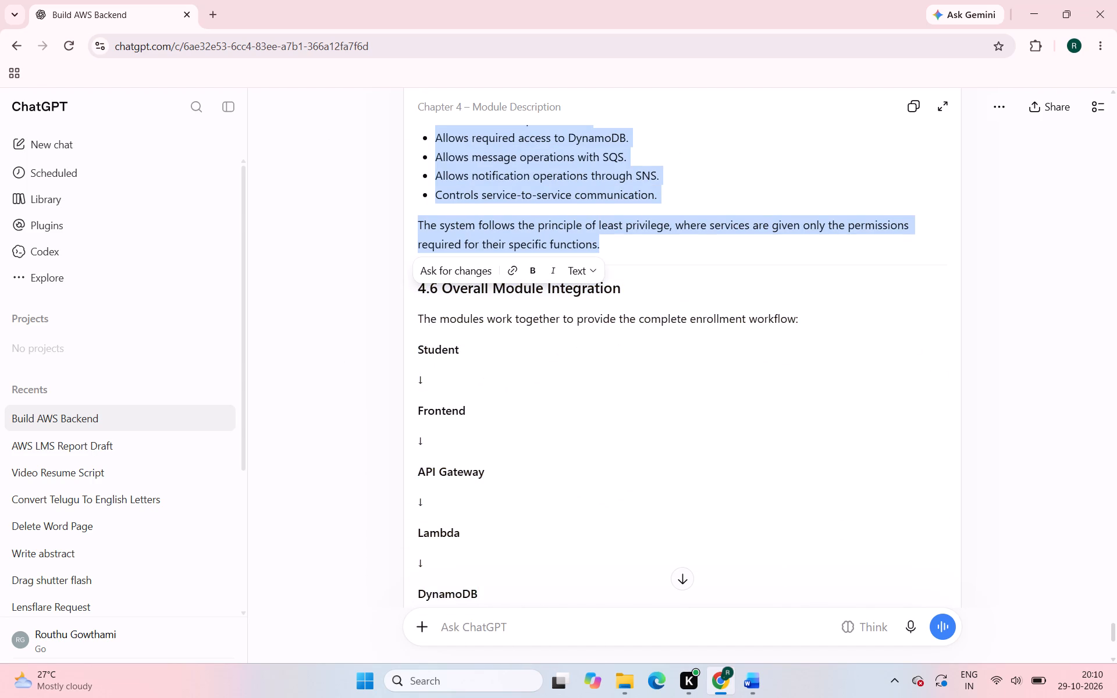
drag(660, 261, 660, 260)
key(ctrl+c)
click(835, 594)
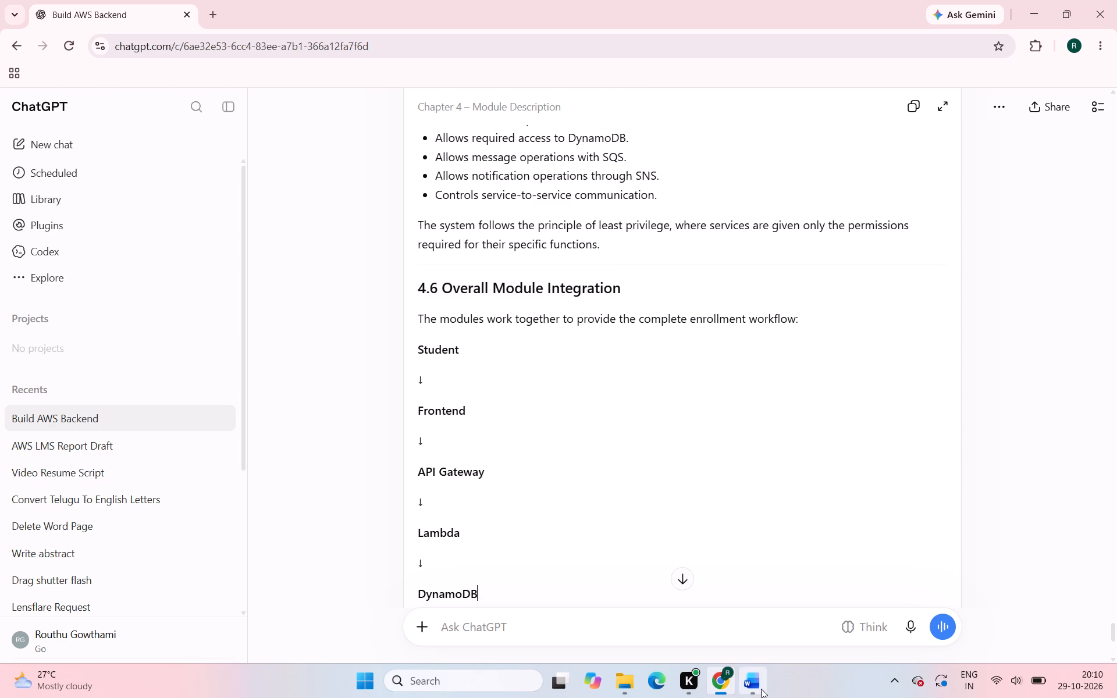
Switch to the Word report and look through its existing Chapter 4, from section 4.1 to the end of section 4.5.
click(761, 689)
scroll(720, 533, down, 1)
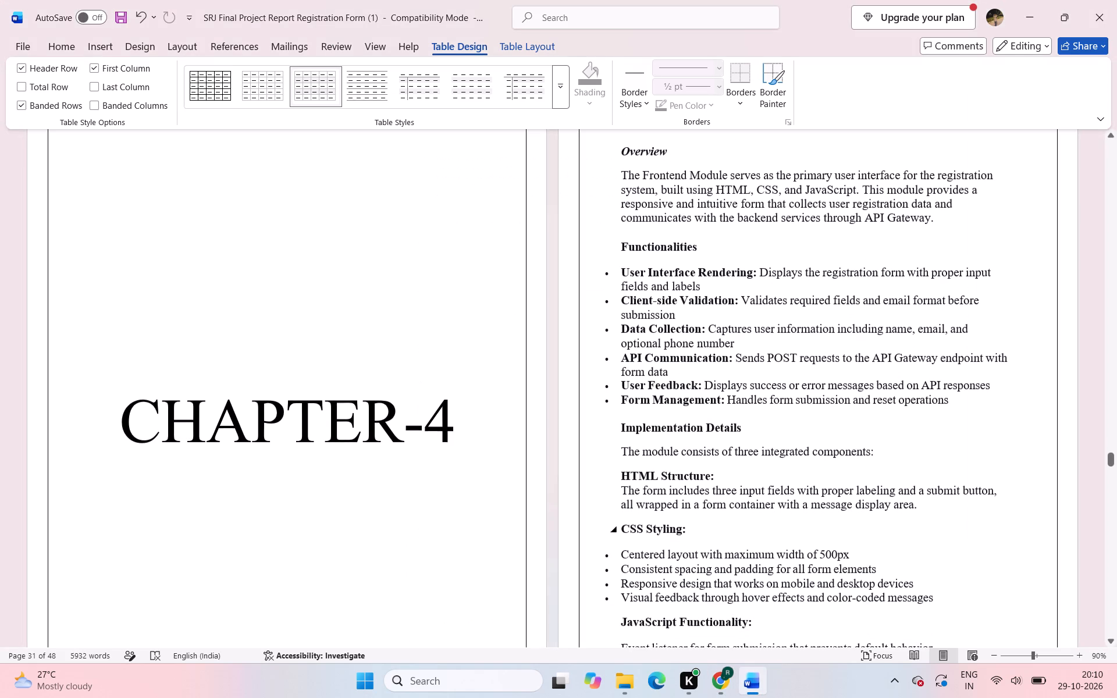
scroll(720, 533, down, 4)
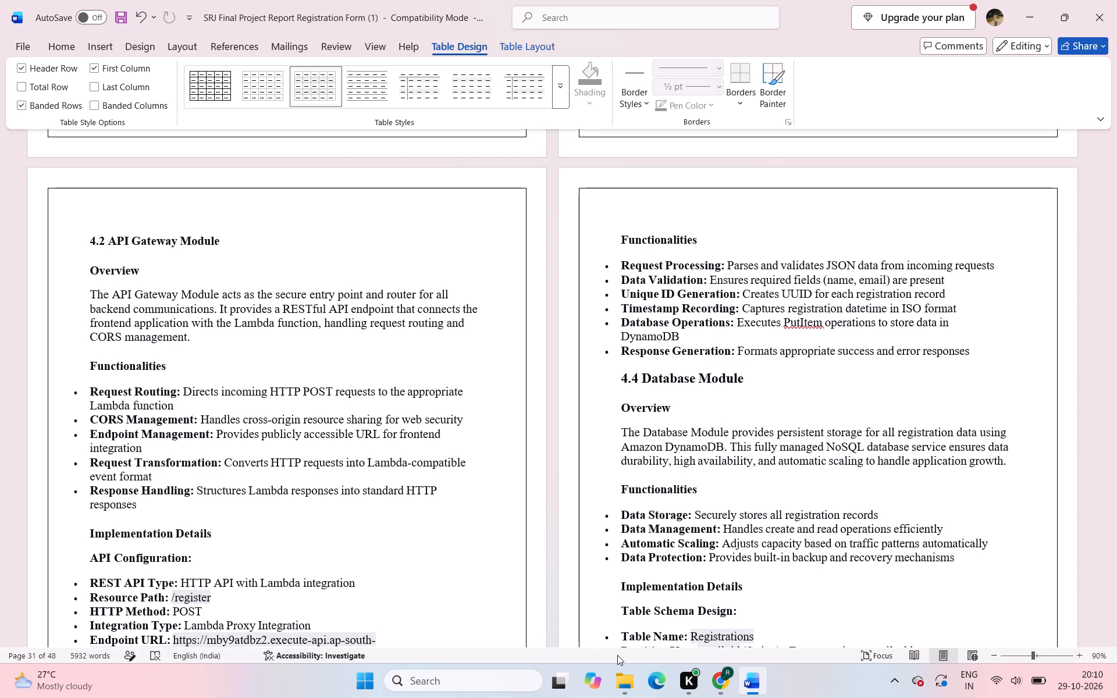
scroll(617, 655, down, 3)
scroll(831, 582, down, 6)
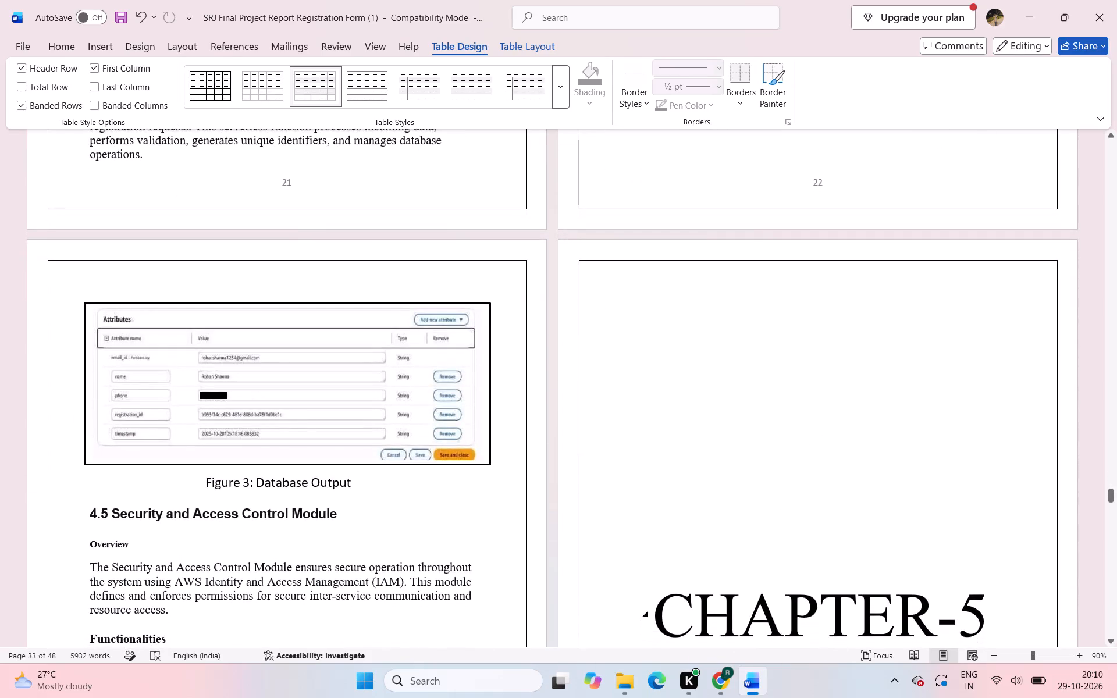
scroll(831, 582, down, 1)
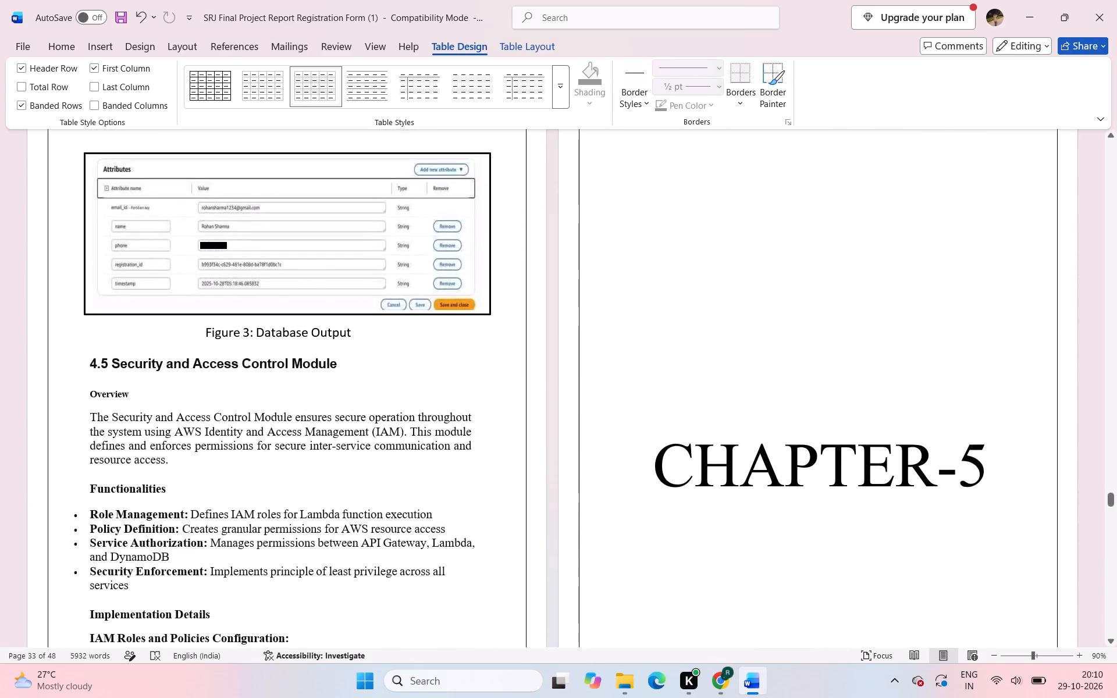
scroll(831, 582, down, 2)
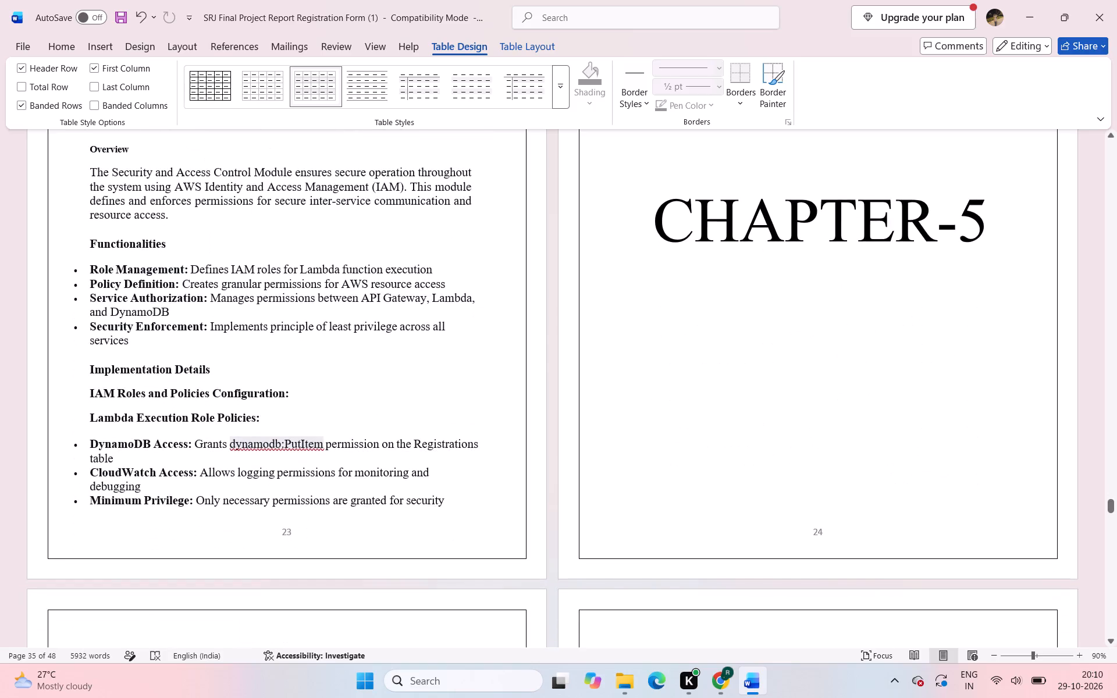
scroll(831, 582, up, 3)
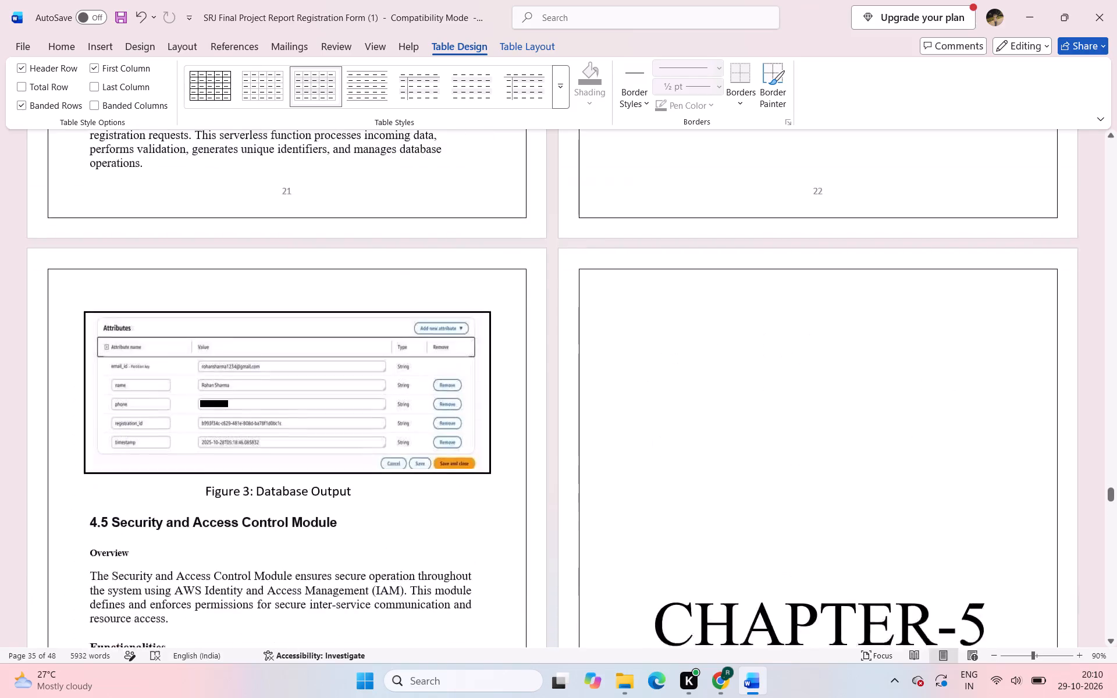
scroll(831, 582, up, 7)
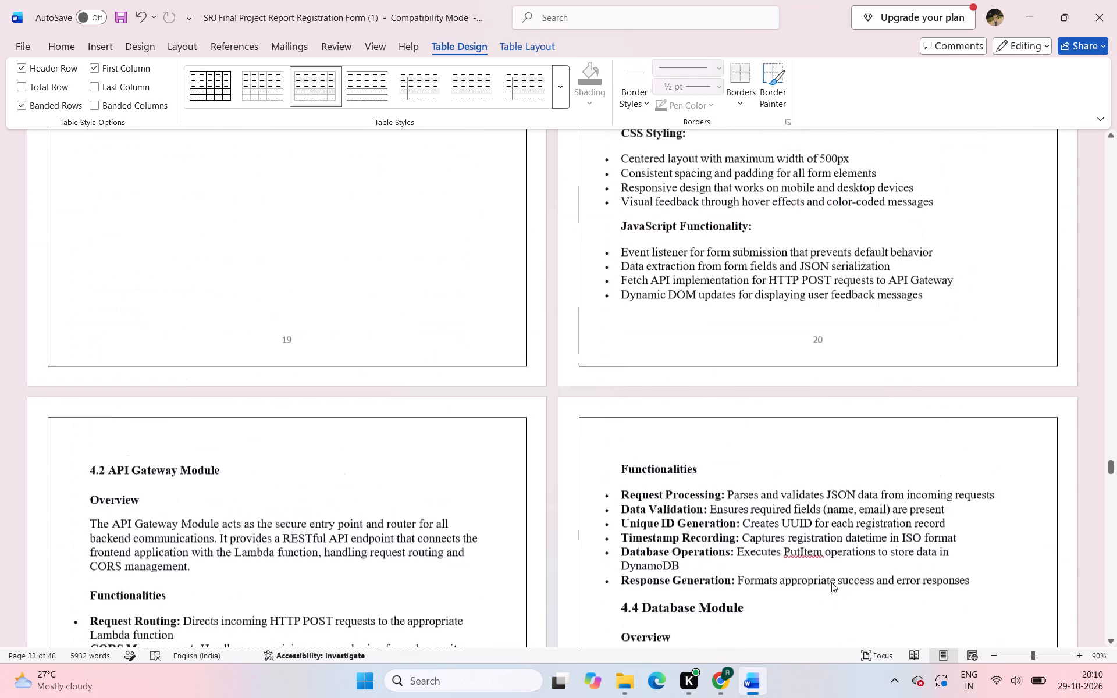
scroll(831, 582, up, 4)
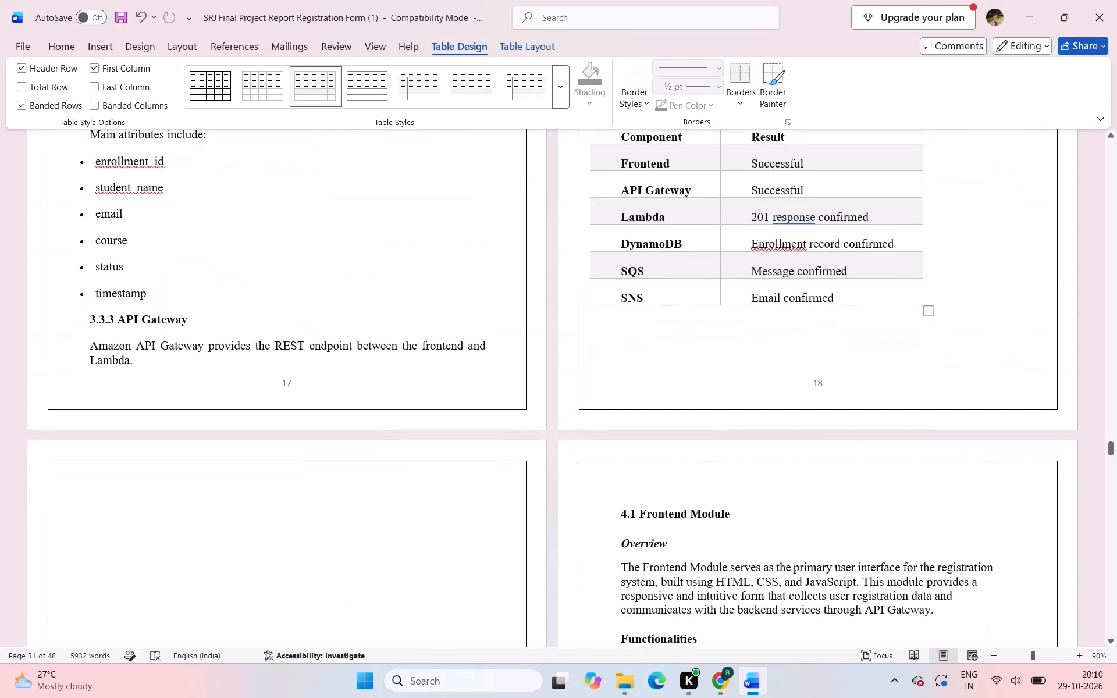
scroll(831, 582, up, 1)
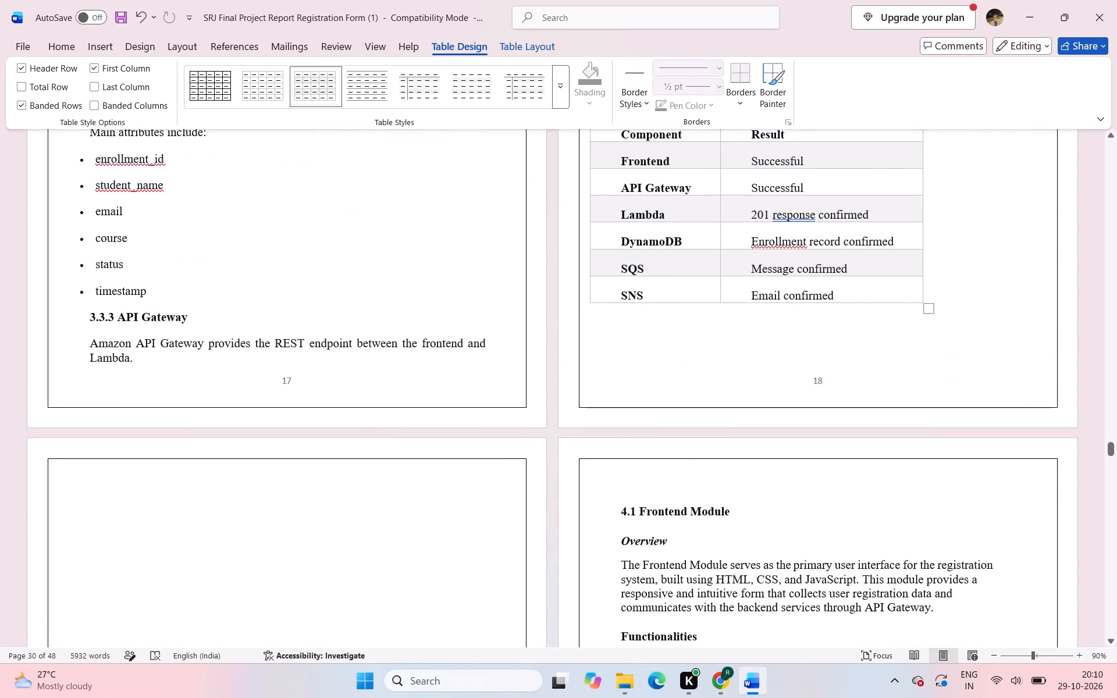
Save the report as a Word document named "adv chap 3" in the Desktop's Gouthami folder, accepting the upgrade to the newest file format.
click(24, 48)
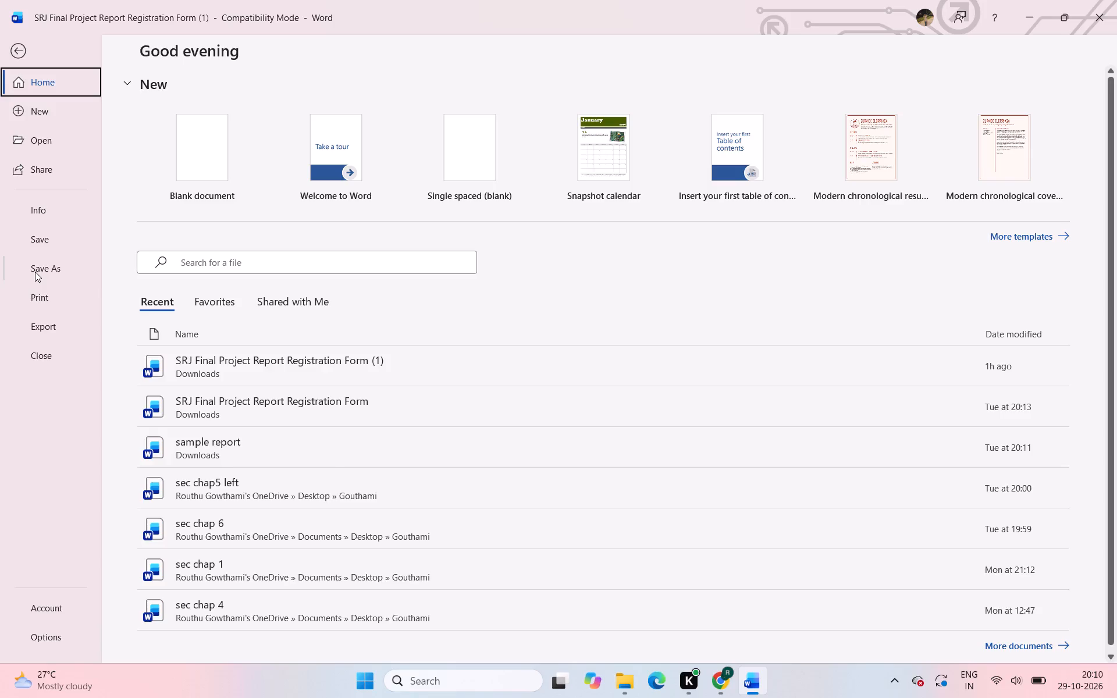
click(35, 272)
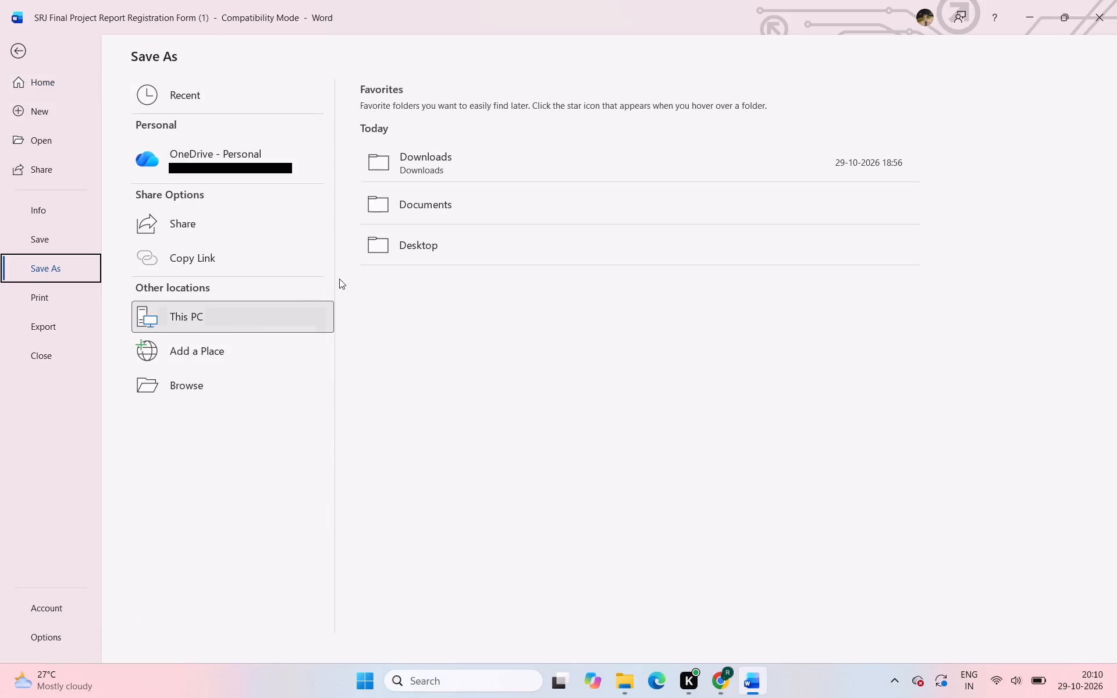
click(297, 310)
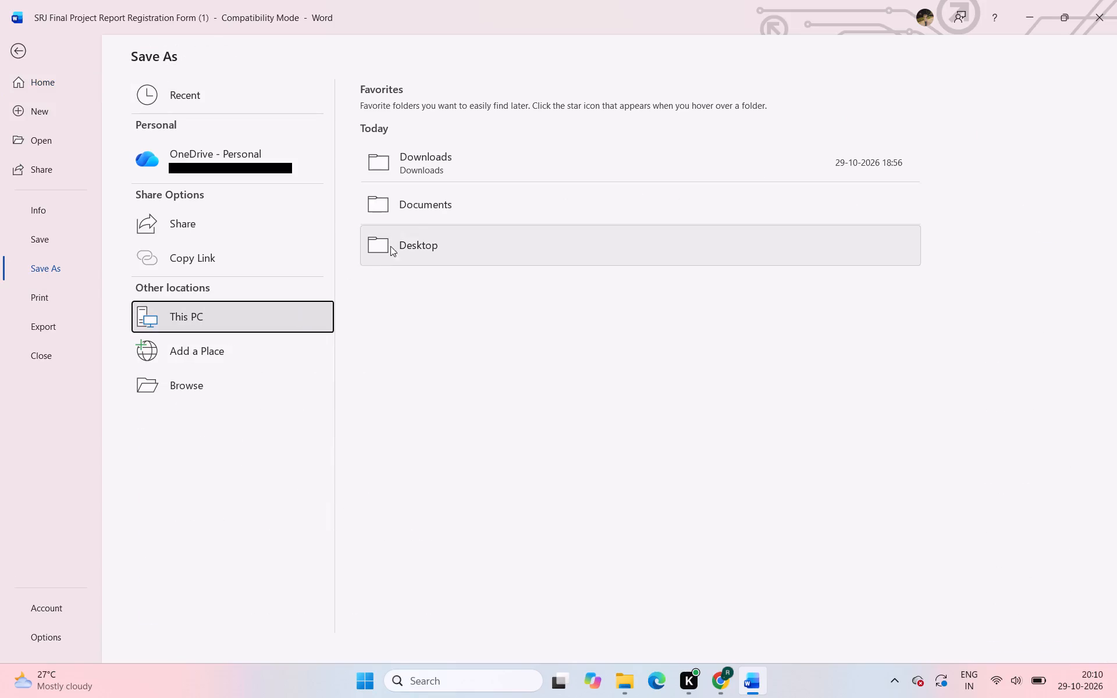
click(424, 227)
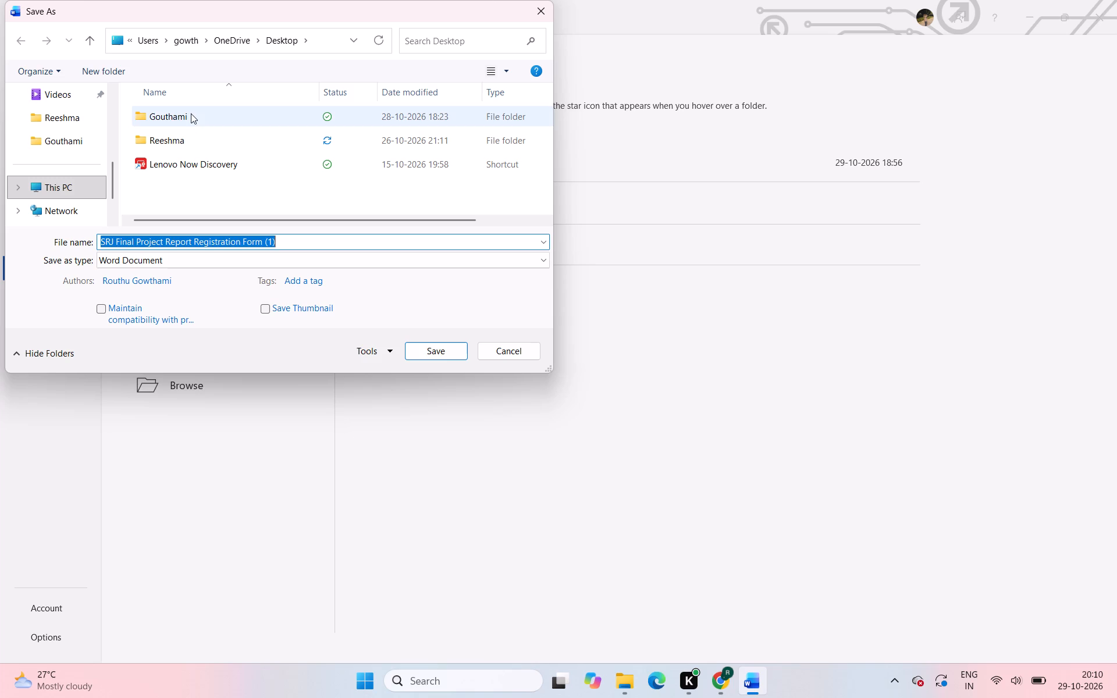
click(191, 113)
double_click(191, 113)
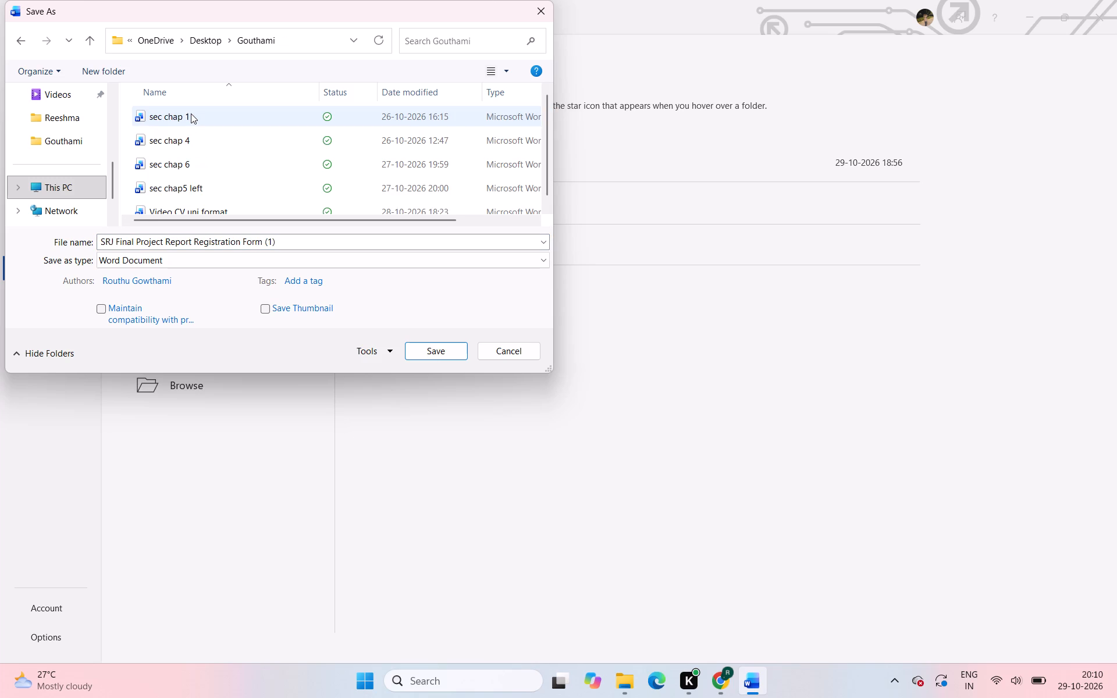
click(286, 241)
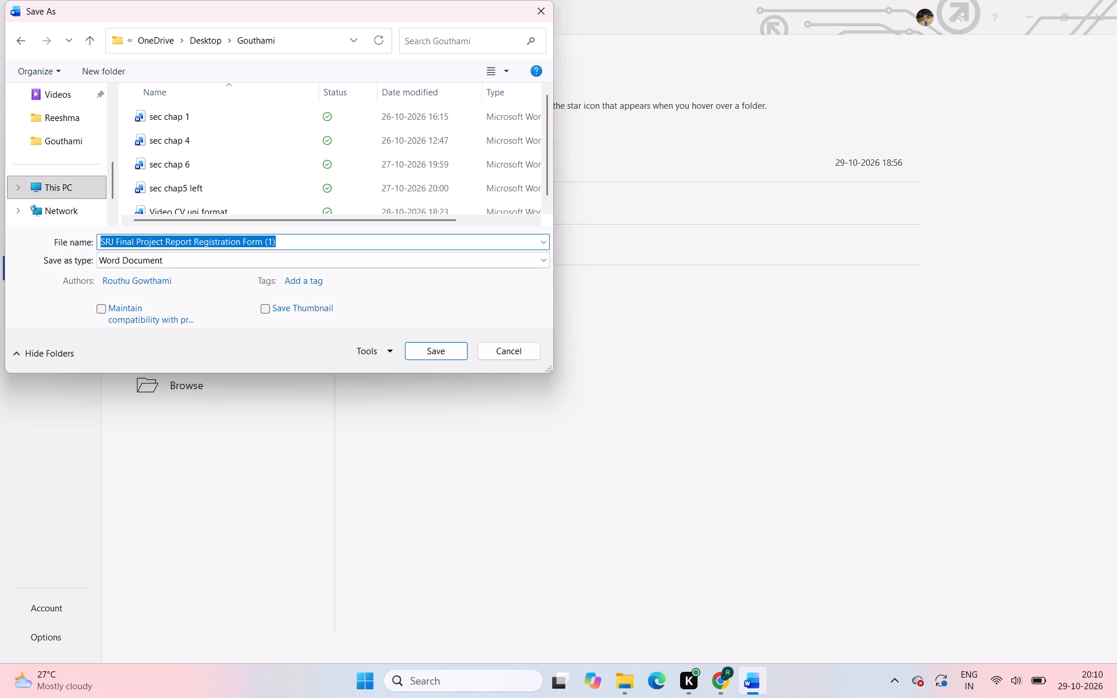
text(adv)
key(space)
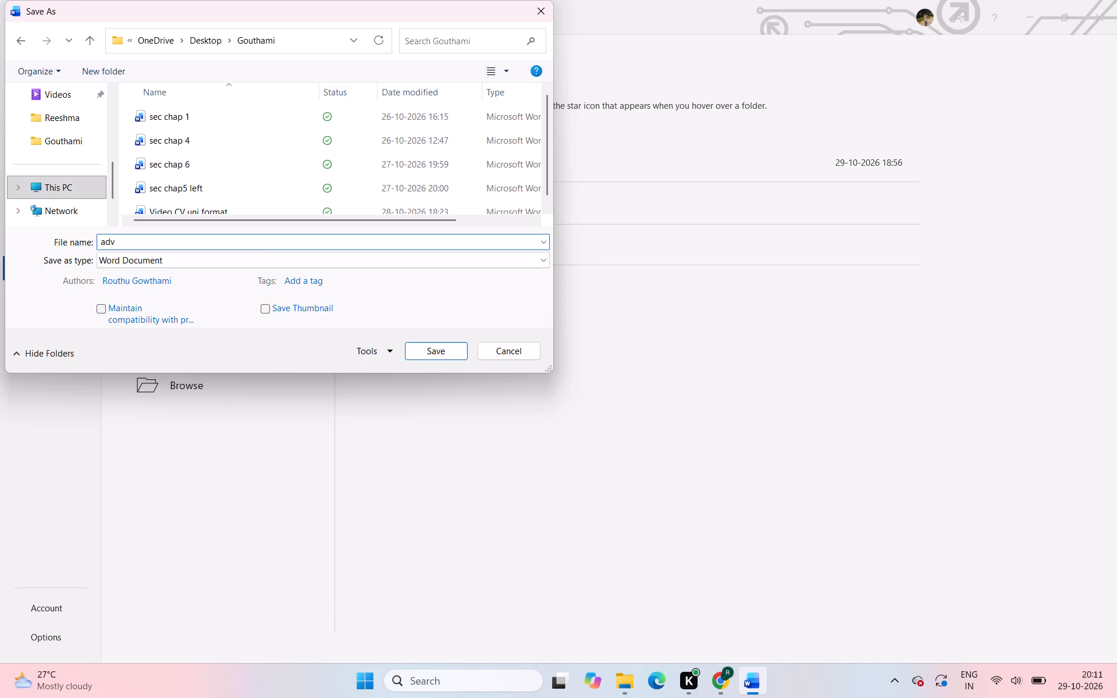
text(chap 3)
key(Return)
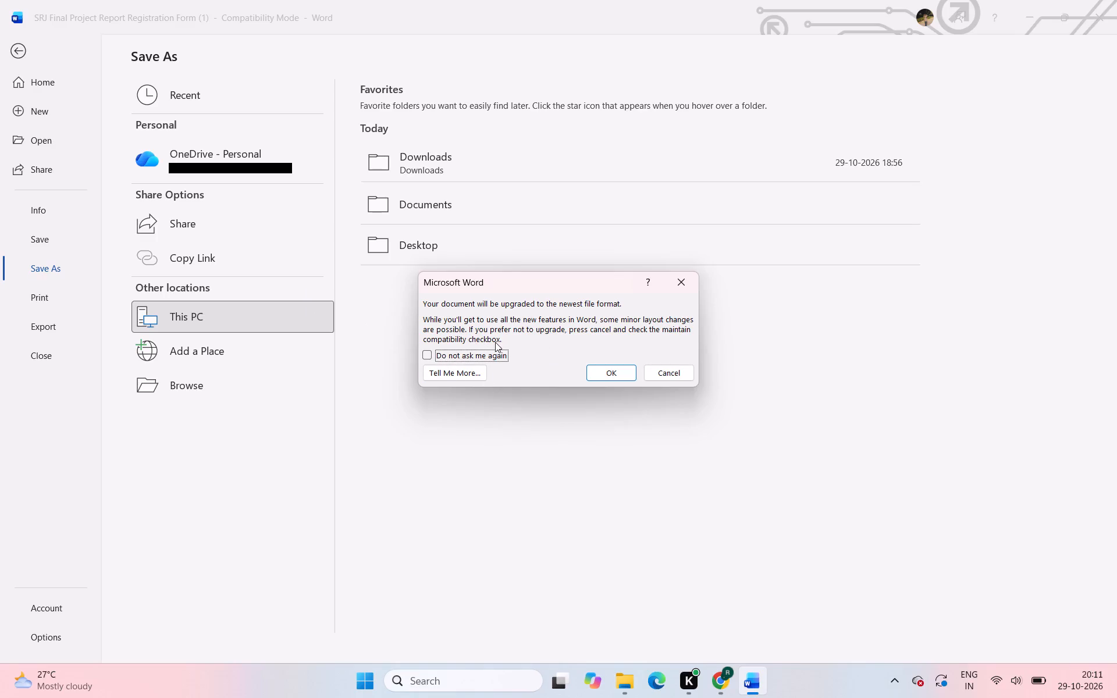
click(600, 379)
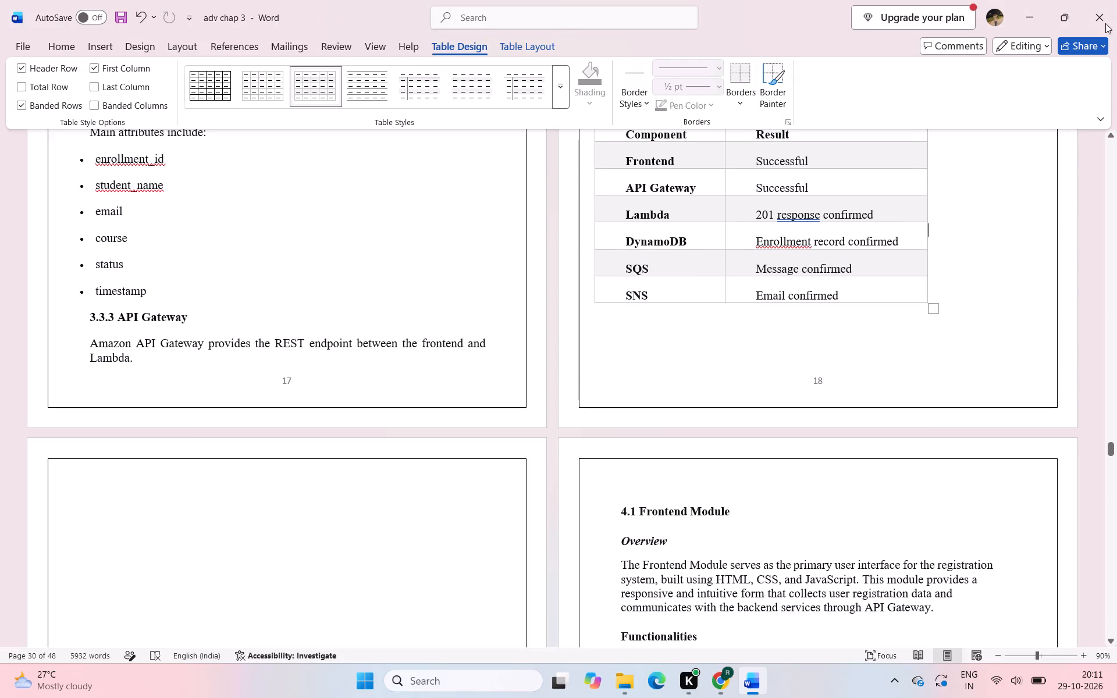
Close the Word report and the Chrome window with the ChatGPT conversation.
click(1094, 21)
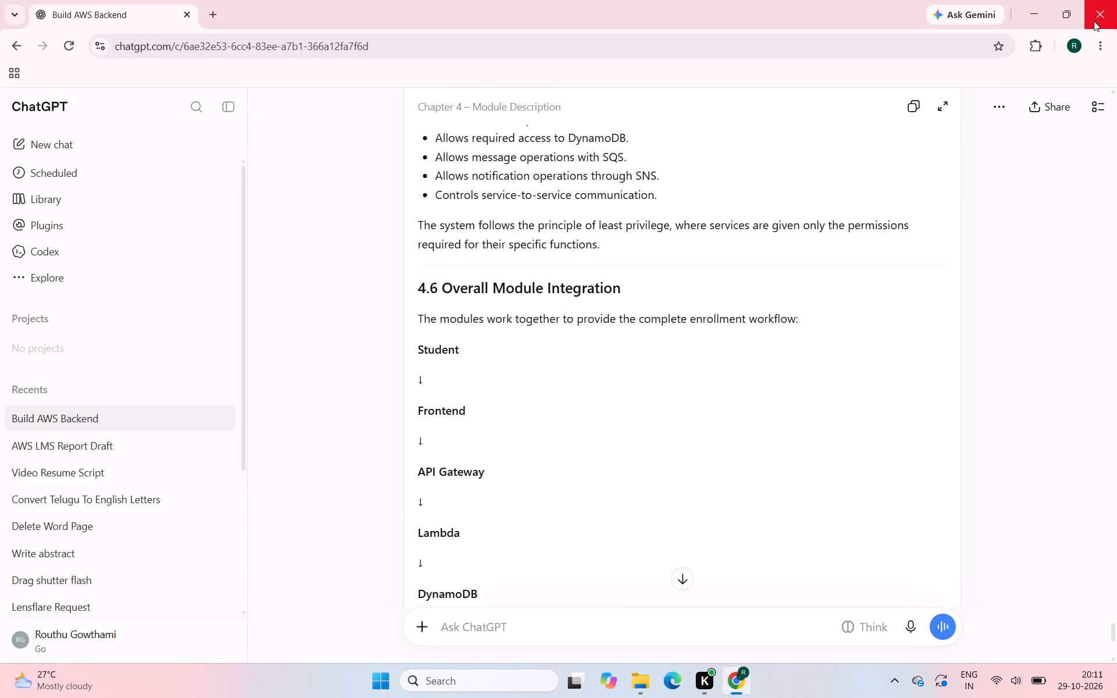
click(1094, 21)
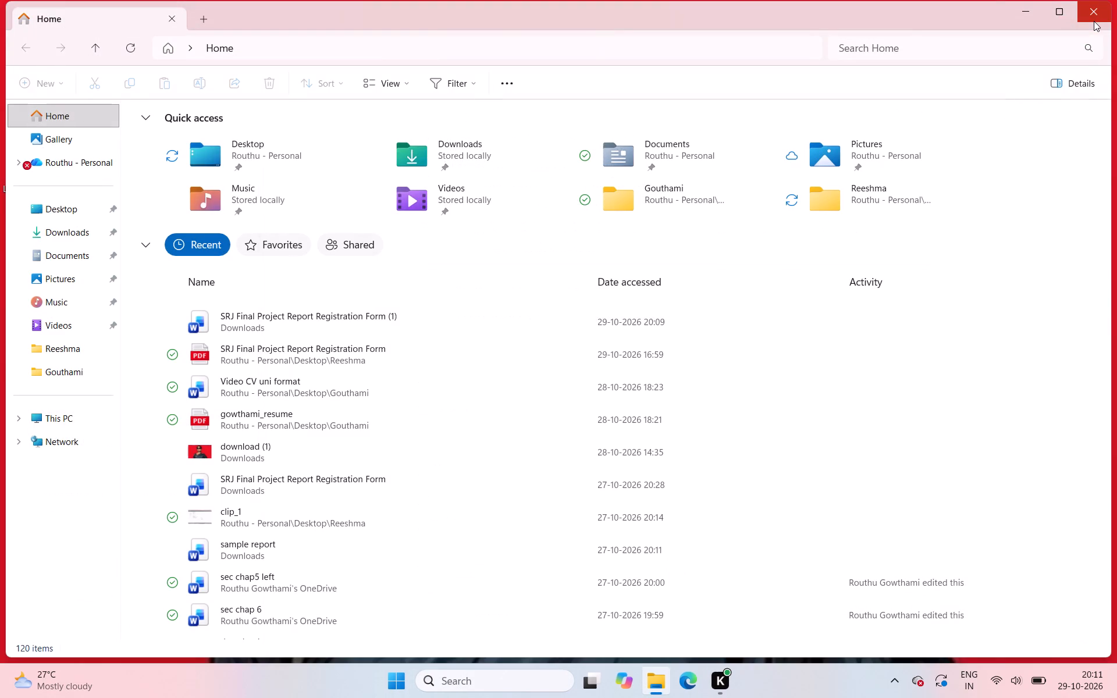